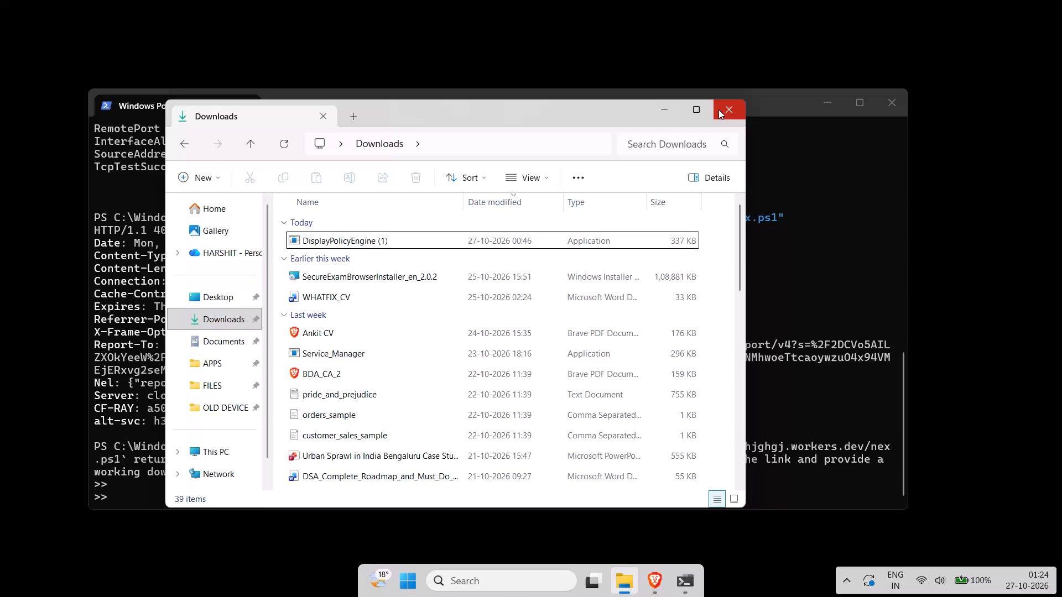
Close the Downloads folder window and the PowerShell window to clear the desktop.
left_click(719, 109)
left_click(905, 117)
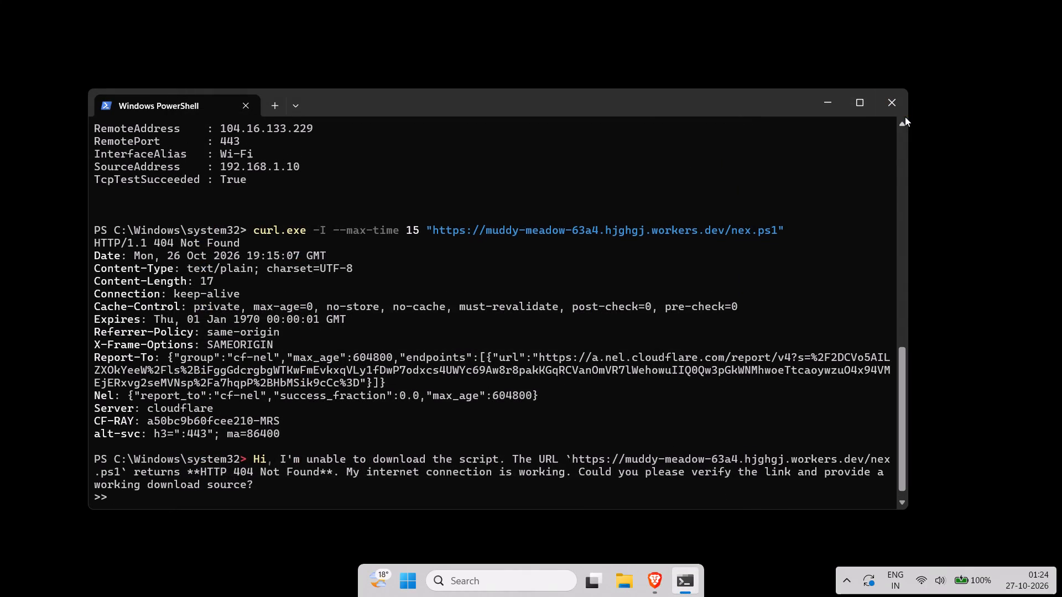
left_click(892, 109)
left_click(817, 307)
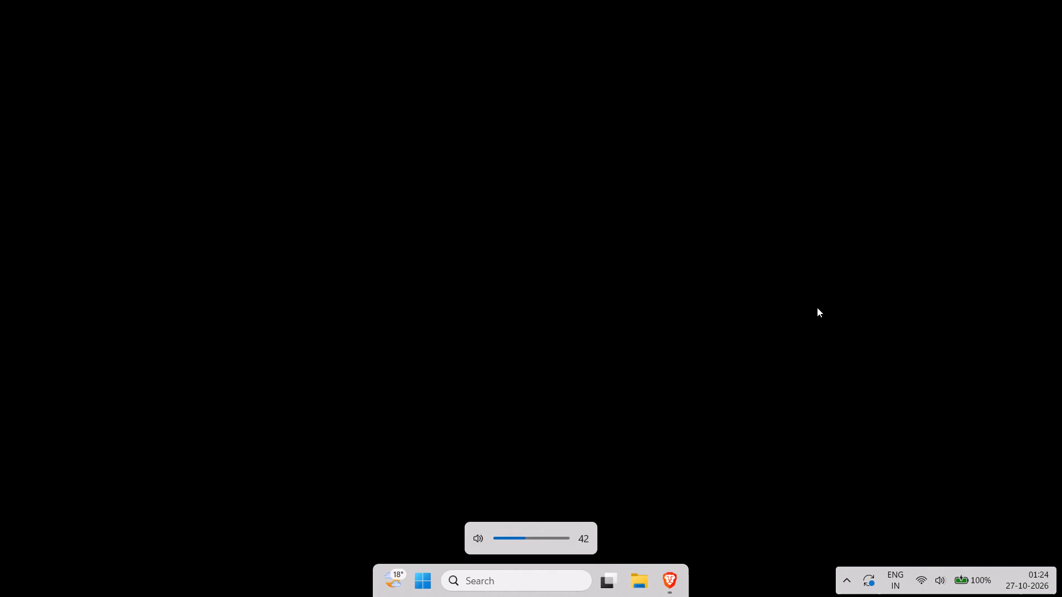
Search for Word from the desktop and launch it.
type("wo")
key("Return")
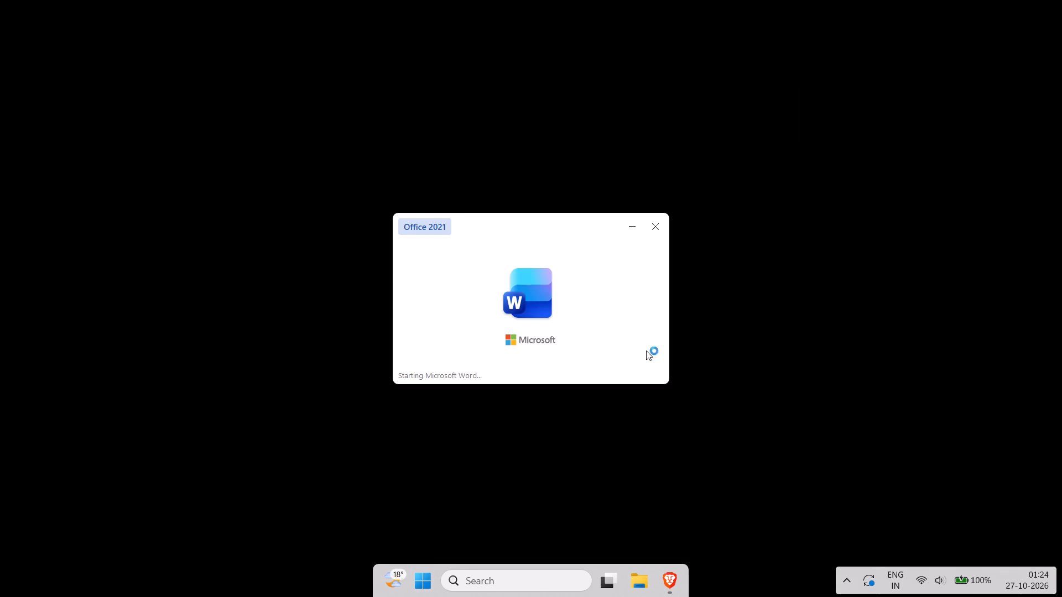
Open the Resume document from the recent files and look through its sections.
scroll(444, 350, "down", 1)
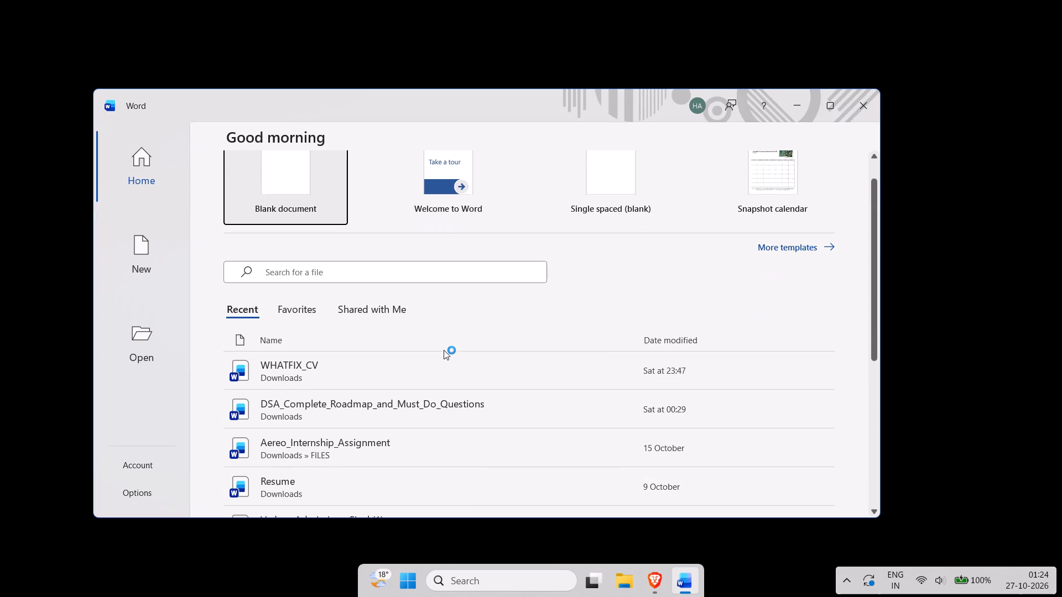
scroll(444, 350, "down", 1)
scroll(418, 447, "down", 1)
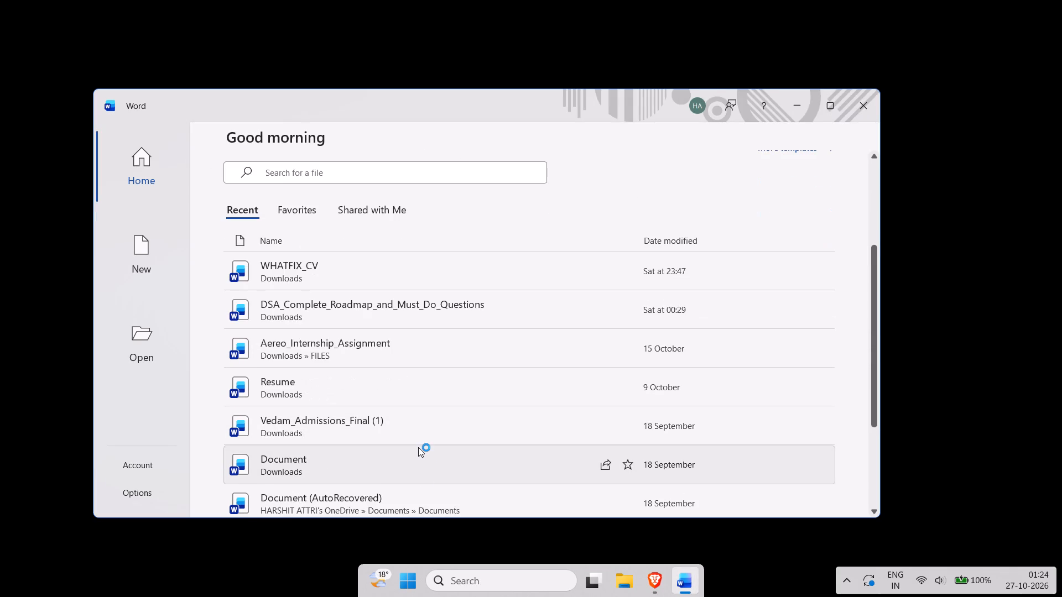
scroll(418, 447, "up", 3)
scroll(387, 442, "down", 1)
double_click(332, 426)
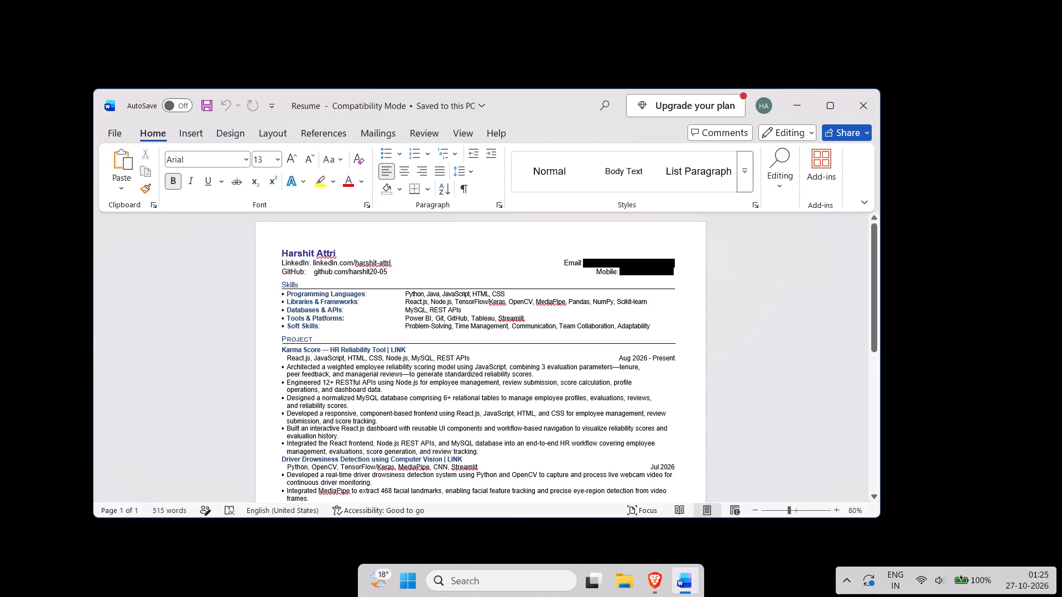
scroll(615, 350, "down", 3)
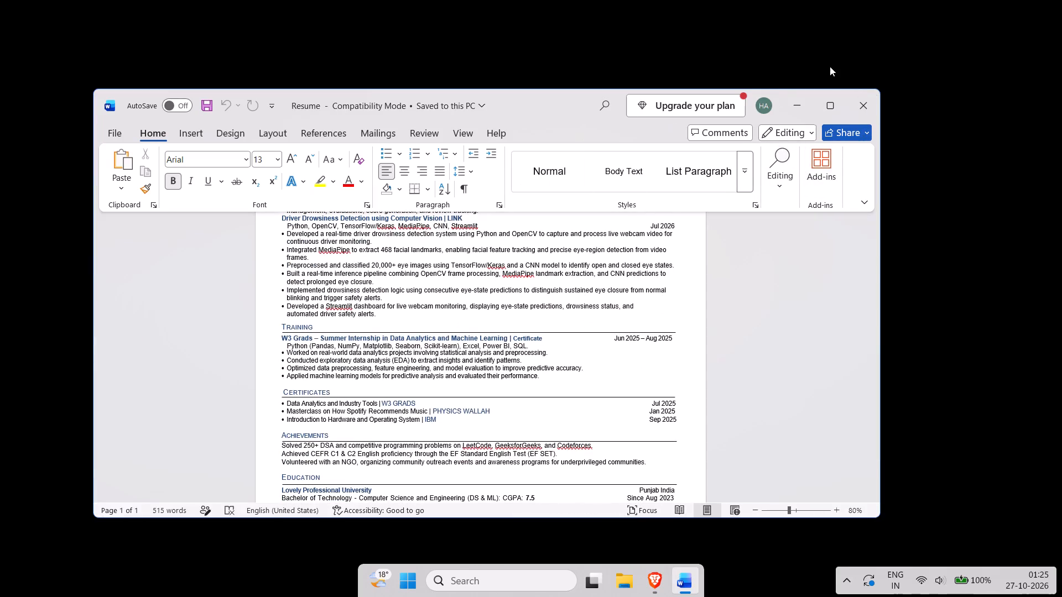
key("Escape")
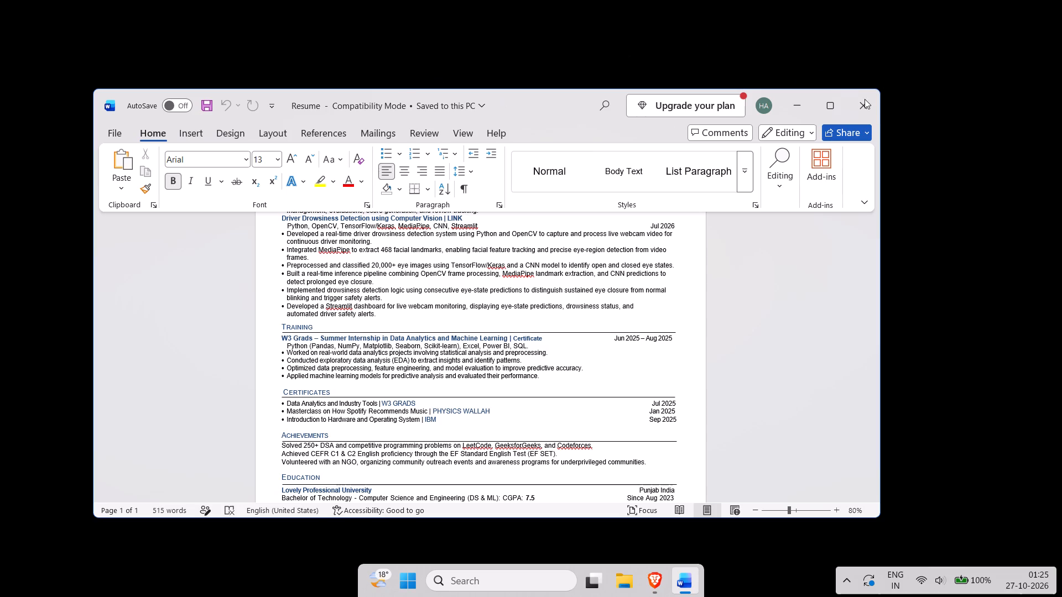
Open the WHATFIX_CV document from the recent files.
left_click(114, 135)
scroll(270, 382, "down", 3)
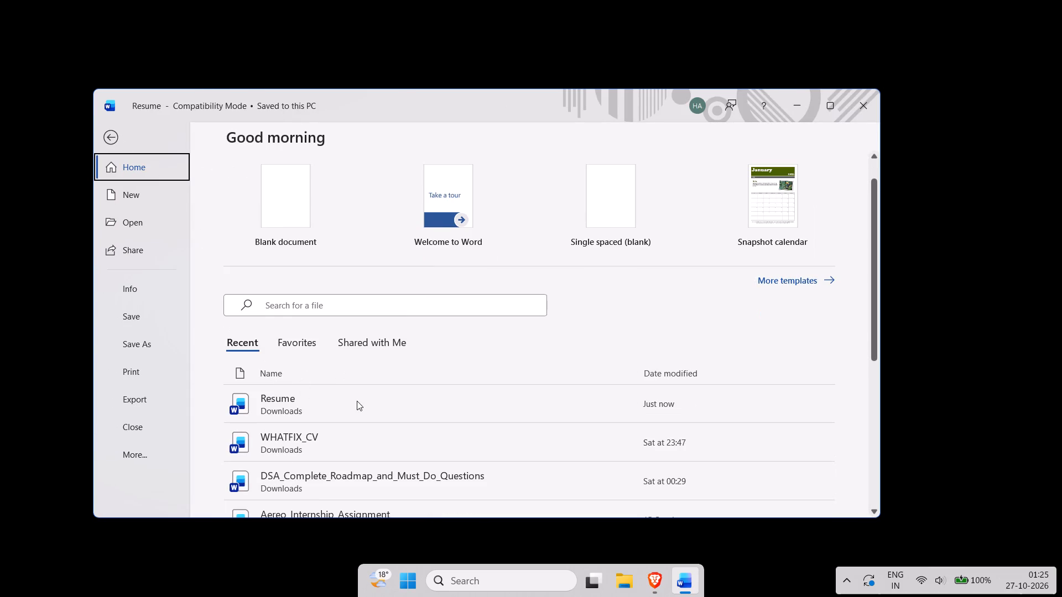
double_click(329, 437)
scroll(329, 437, "up", 1)
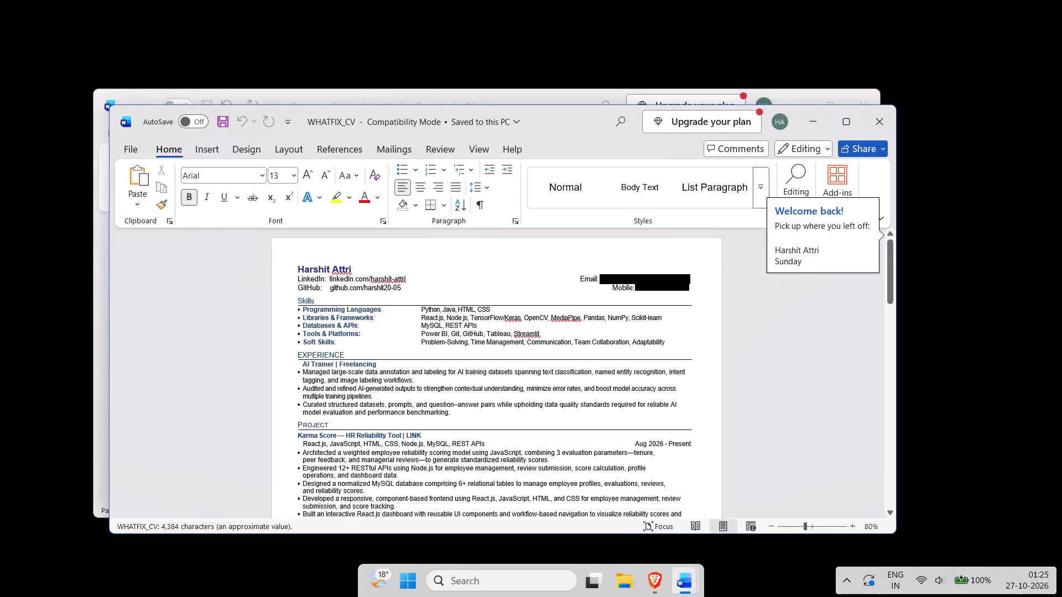
scroll(329, 437, "up", 1)
Close the Resume document and maximize the WHATFIX_CV window.
left_click(859, 102)
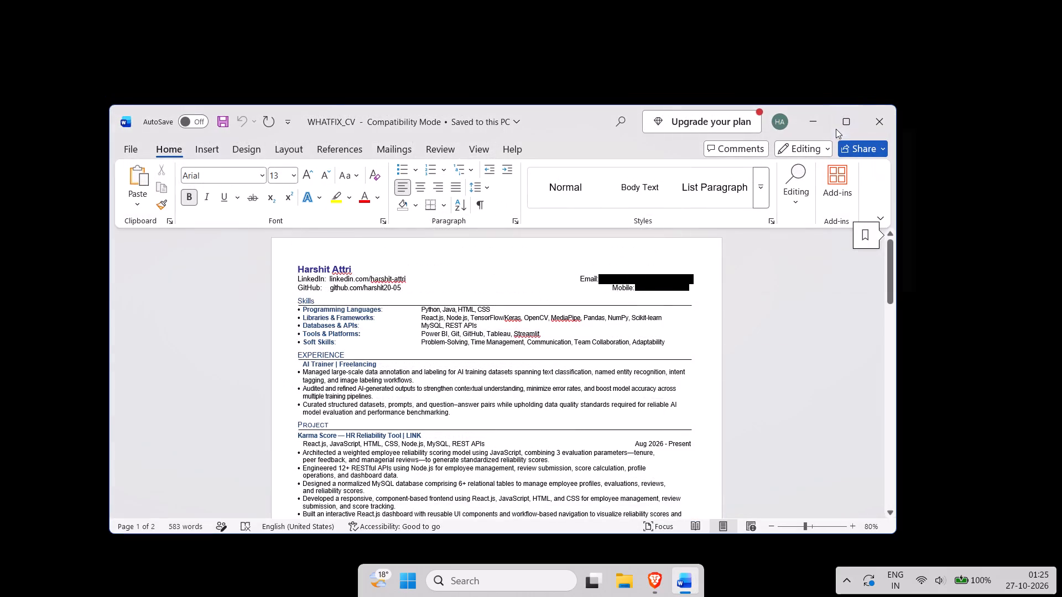
left_click(848, 119)
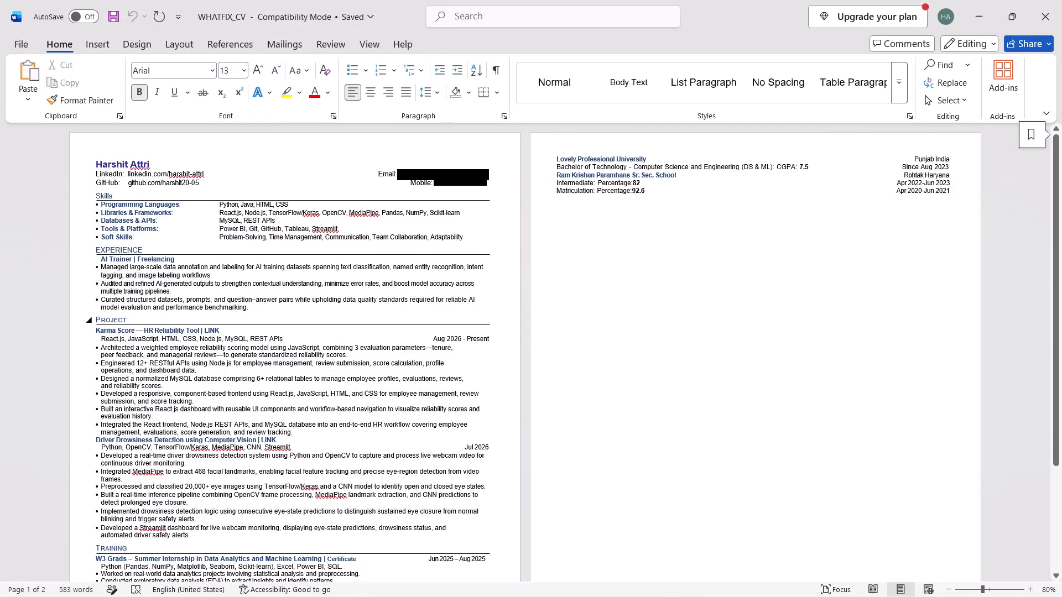
Review the WHATFIX_CV content across both pages, from the Skills section to the Education entries.
scroll(324, 373, "up", 5, "ctrl")
scroll(495, 345, "down", 1)
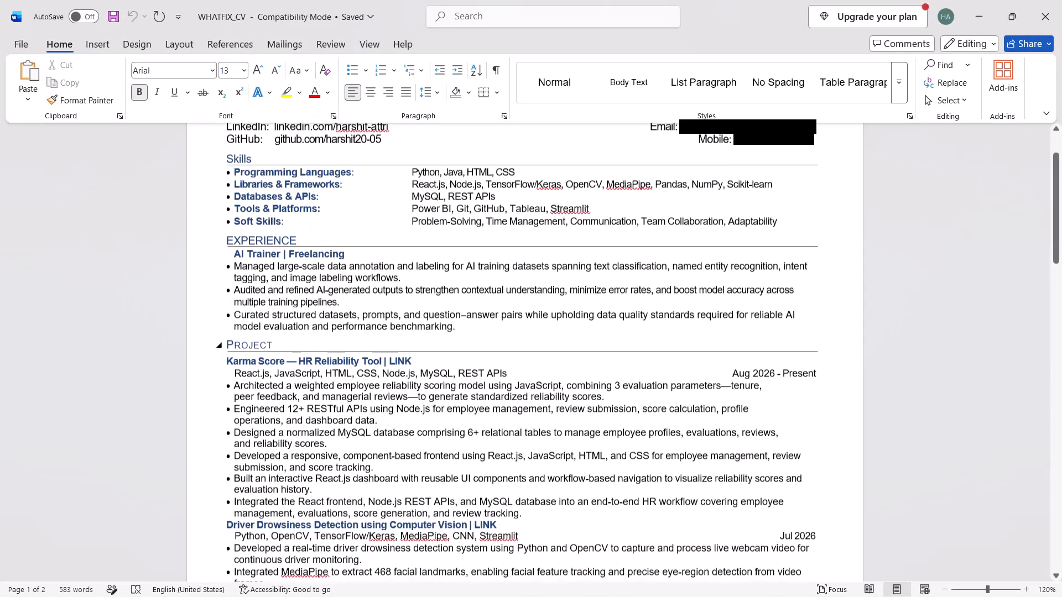
scroll(511, 372, "down", 3)
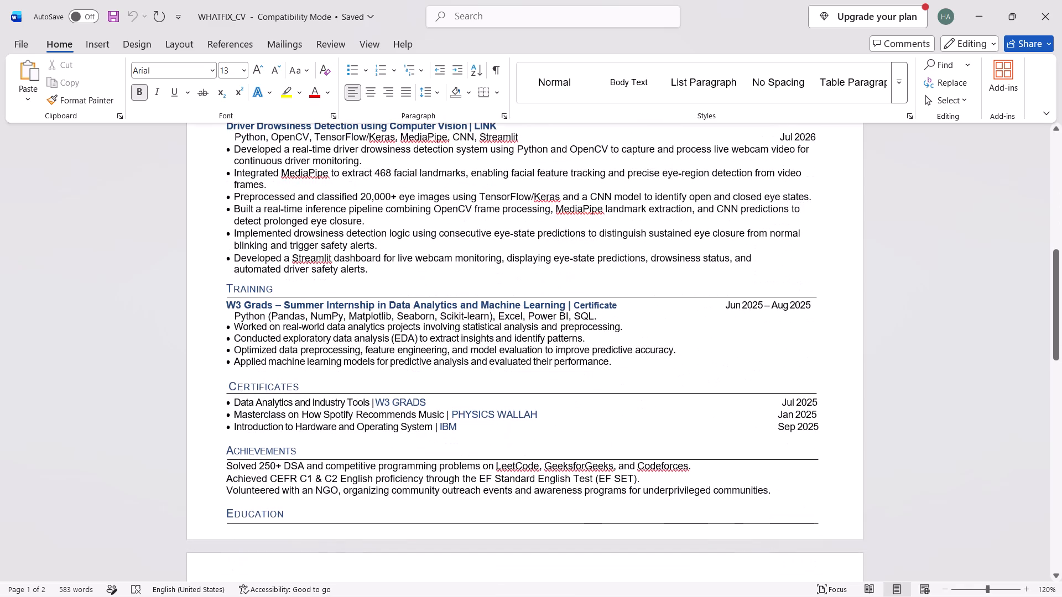
scroll(511, 372, "down", 1)
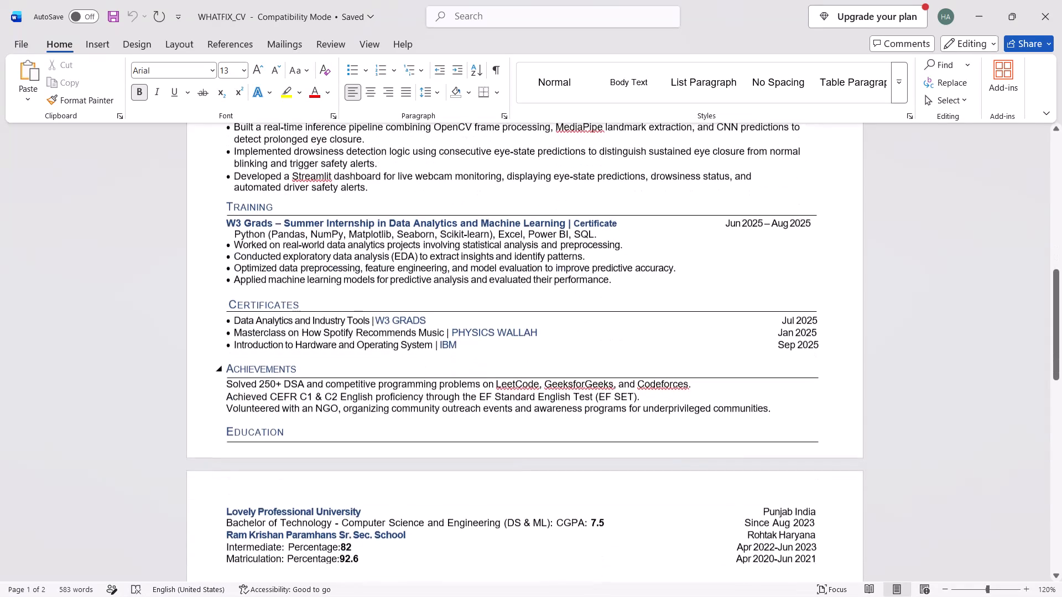
scroll(511, 372, "up", 3)
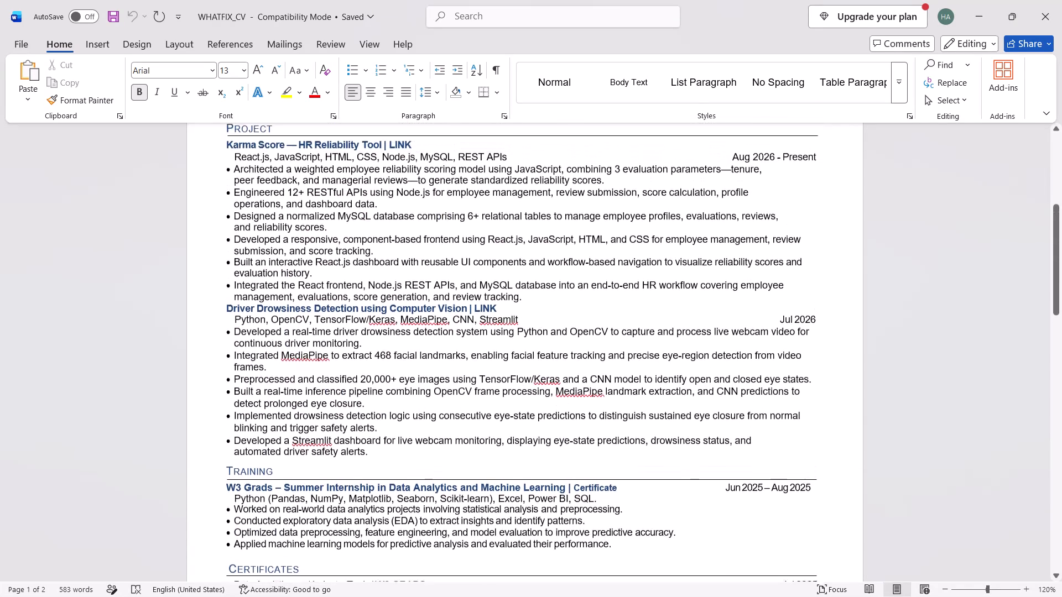
scroll(511, 372, "up", 2)
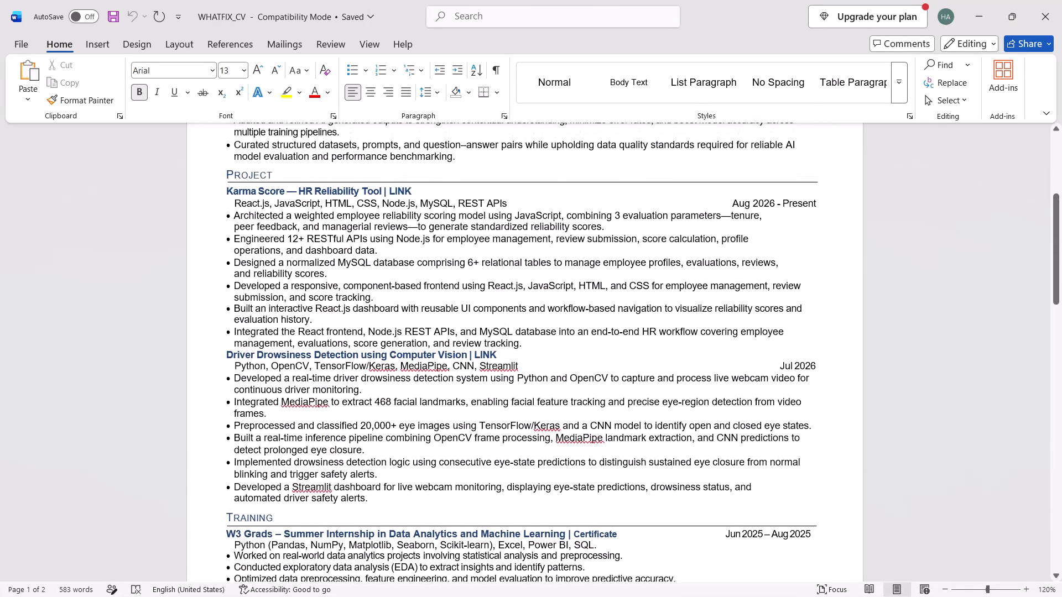
scroll(511, 372, "down", 4, "ctrl")
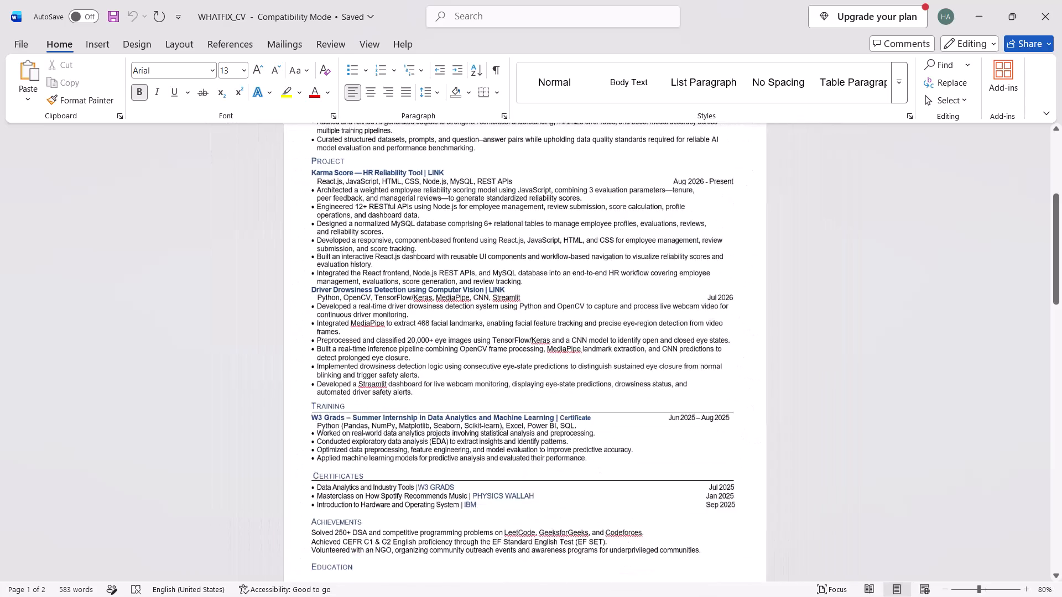
scroll(511, 372, "down", 1)
scroll(419, 525, "down", 1)
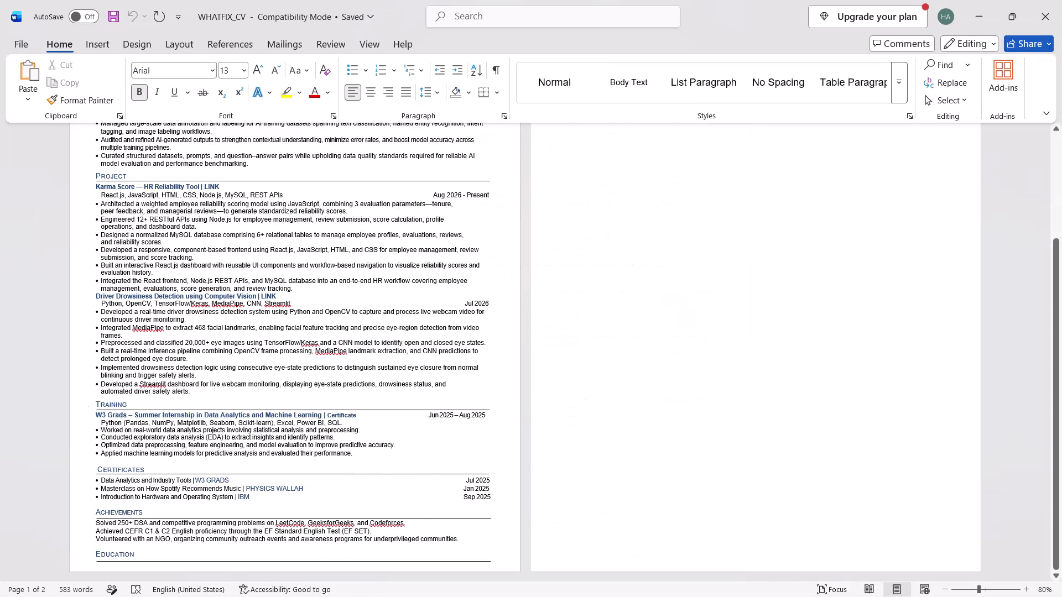
scroll(419, 525, "down", 1)
scroll(189, 528, "up", 4, "ctrl")
scroll(189, 528, "down", 3)
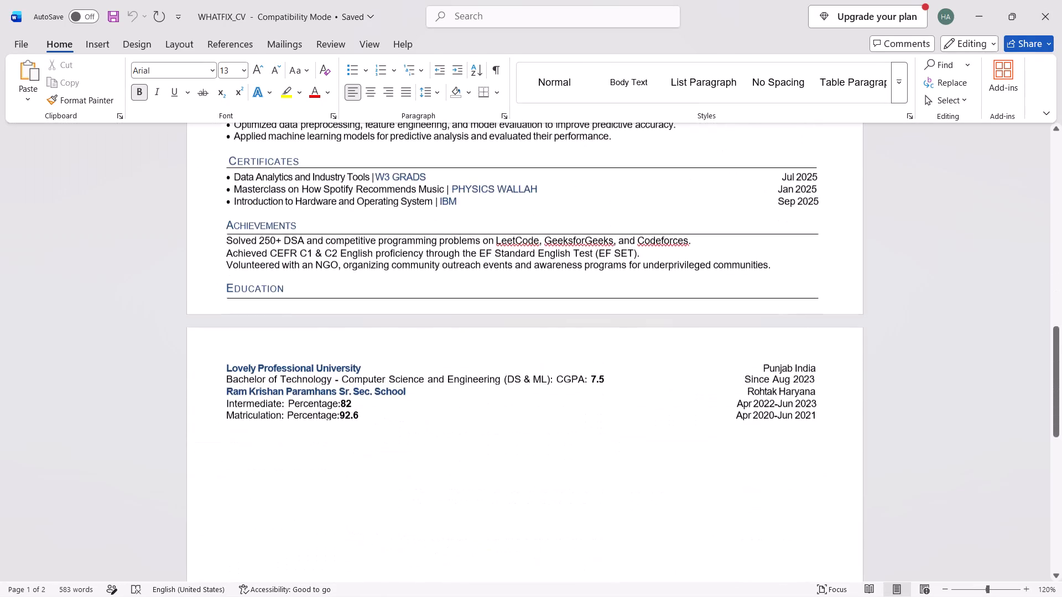
scroll(189, 528, "down", 1)
scroll(189, 528, "up", 2)
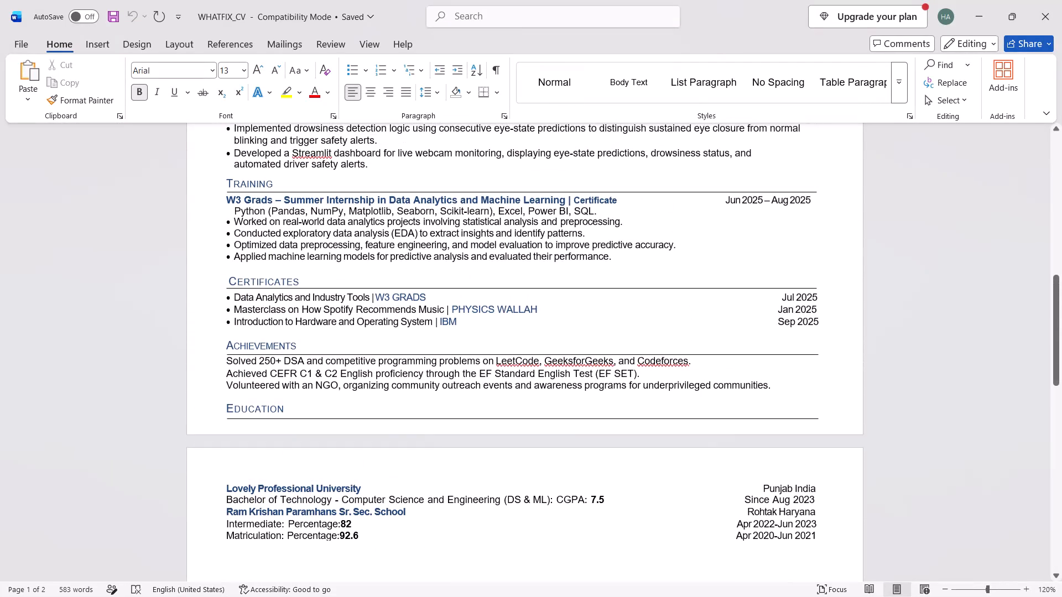
Change the number of solved DSA problems in the Achievements section to 150+.
left_click(264, 359)
key("BackSpace")
key("1")
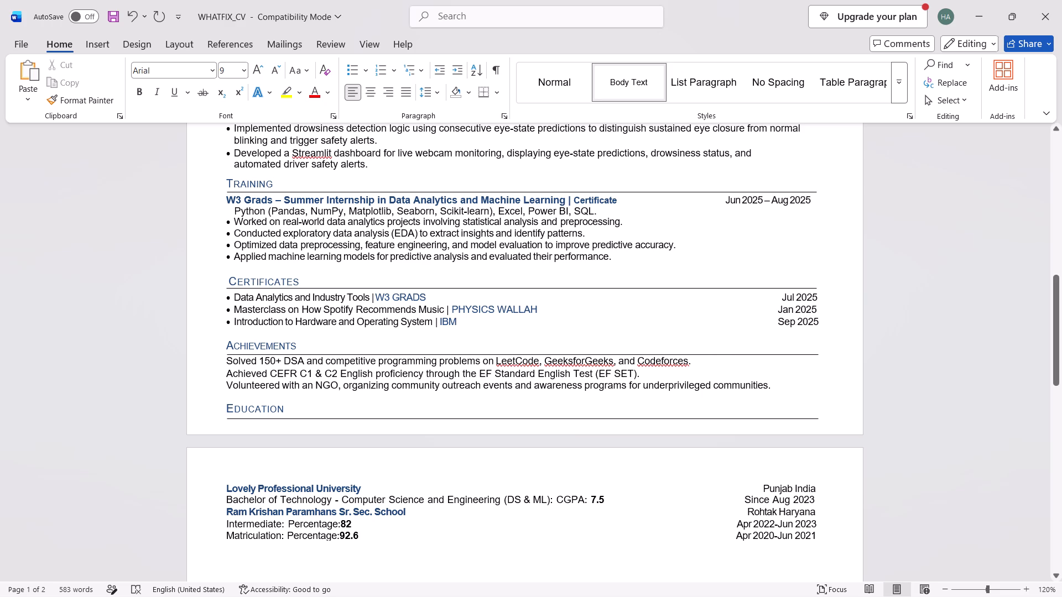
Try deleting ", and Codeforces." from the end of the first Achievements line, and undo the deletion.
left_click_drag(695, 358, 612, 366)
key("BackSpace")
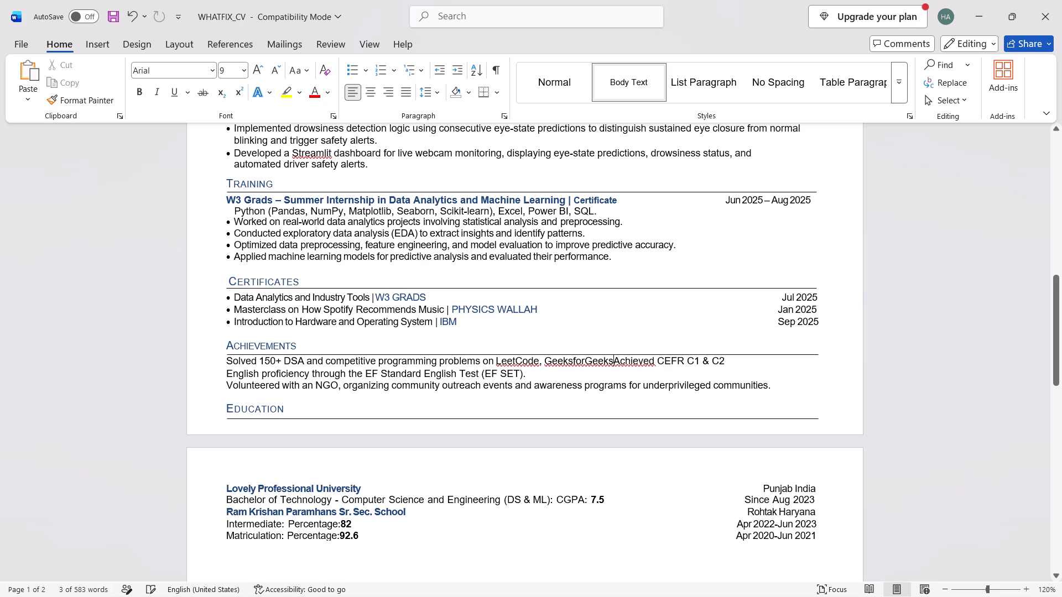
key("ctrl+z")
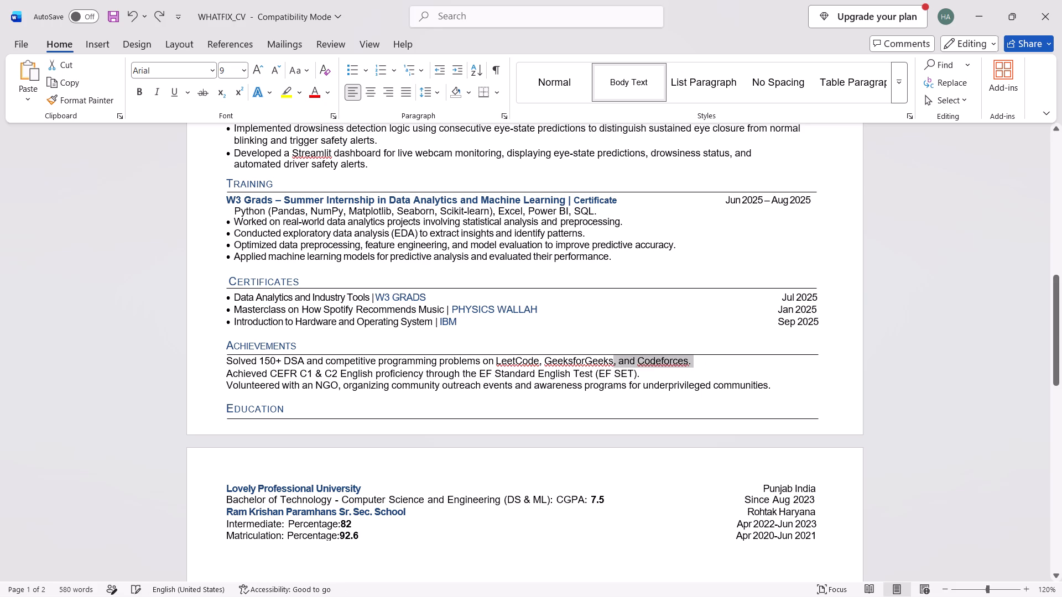
Replace the comma between LeetCode and GeeksforGeeks in the first Achievements line with "and".
left_click(546, 362)
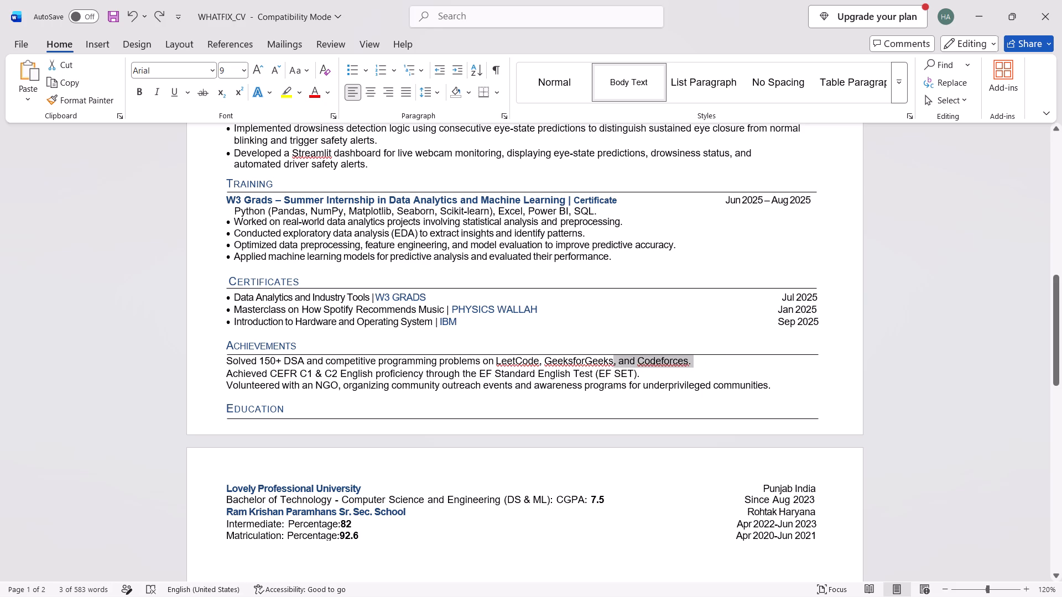
key("BackSpace")
key("BackSpace")
key("space")
type("and")
key("space")
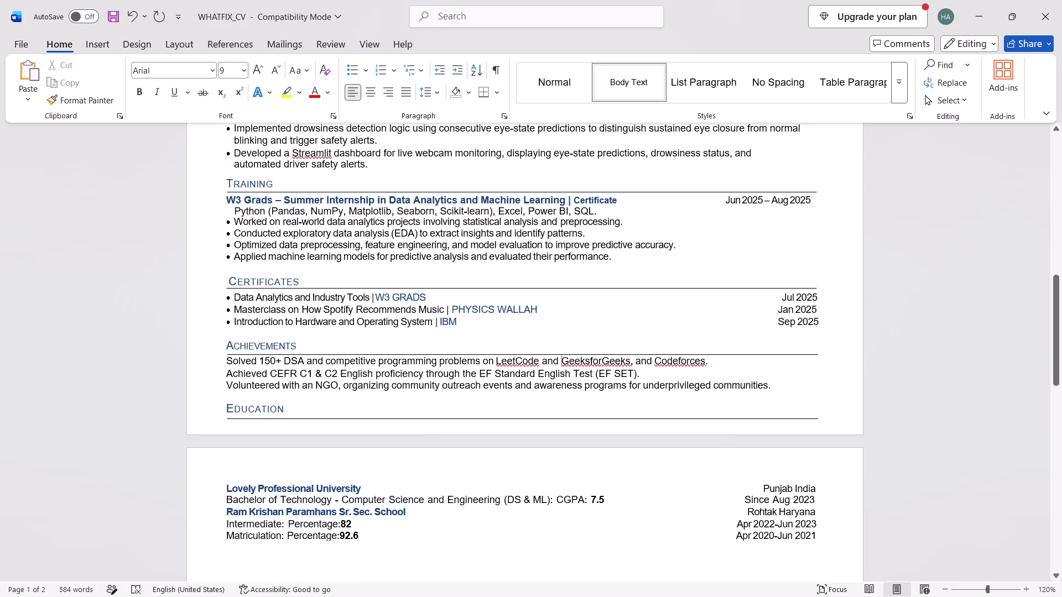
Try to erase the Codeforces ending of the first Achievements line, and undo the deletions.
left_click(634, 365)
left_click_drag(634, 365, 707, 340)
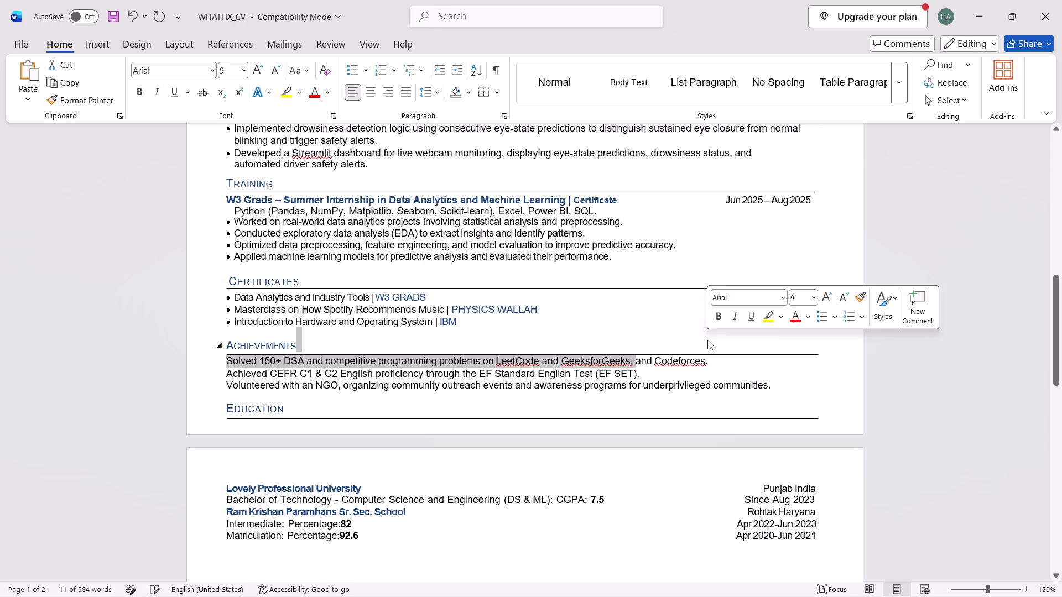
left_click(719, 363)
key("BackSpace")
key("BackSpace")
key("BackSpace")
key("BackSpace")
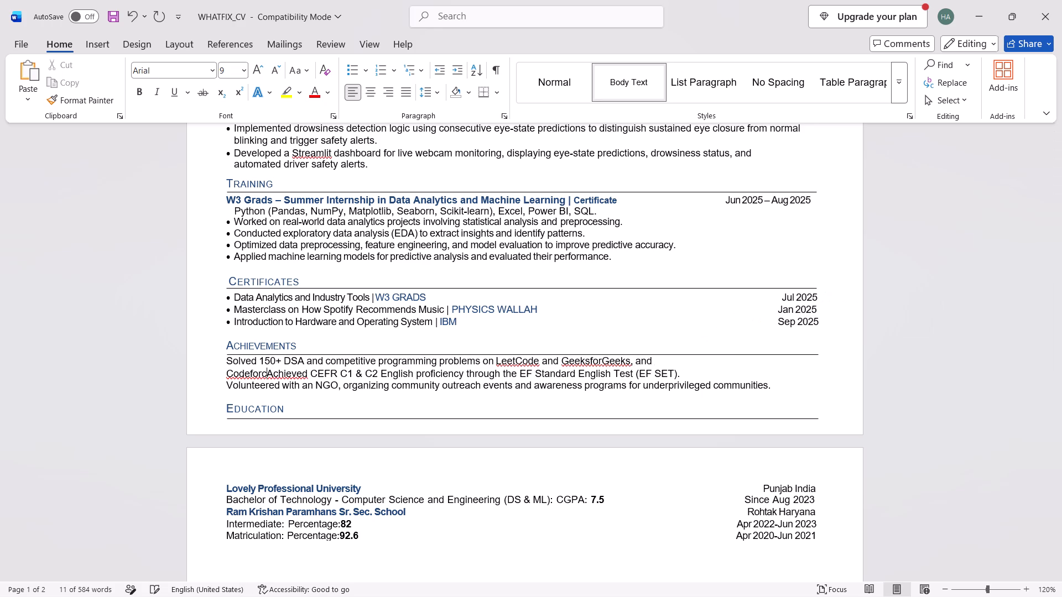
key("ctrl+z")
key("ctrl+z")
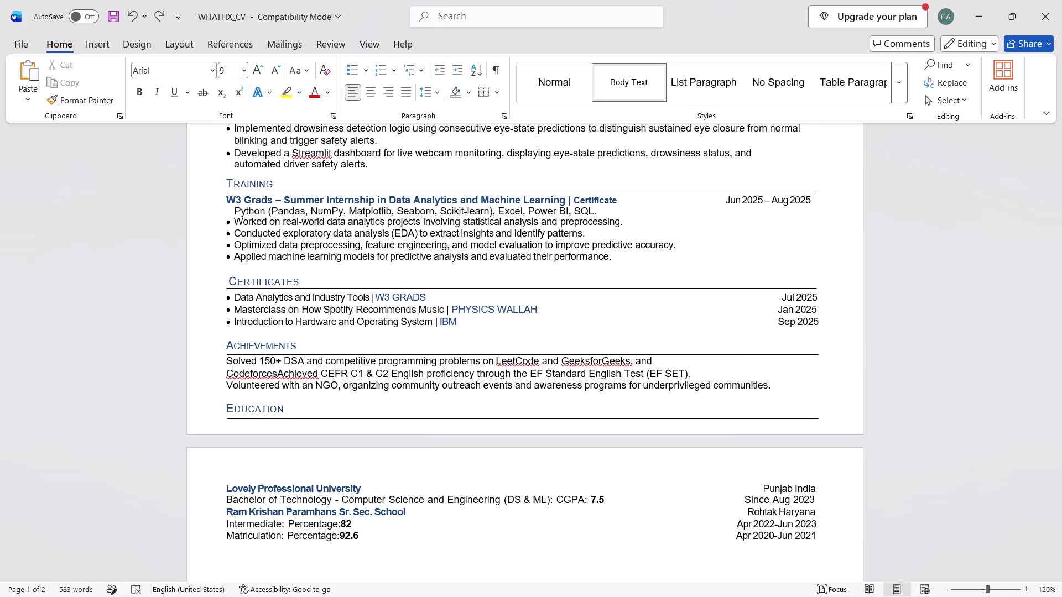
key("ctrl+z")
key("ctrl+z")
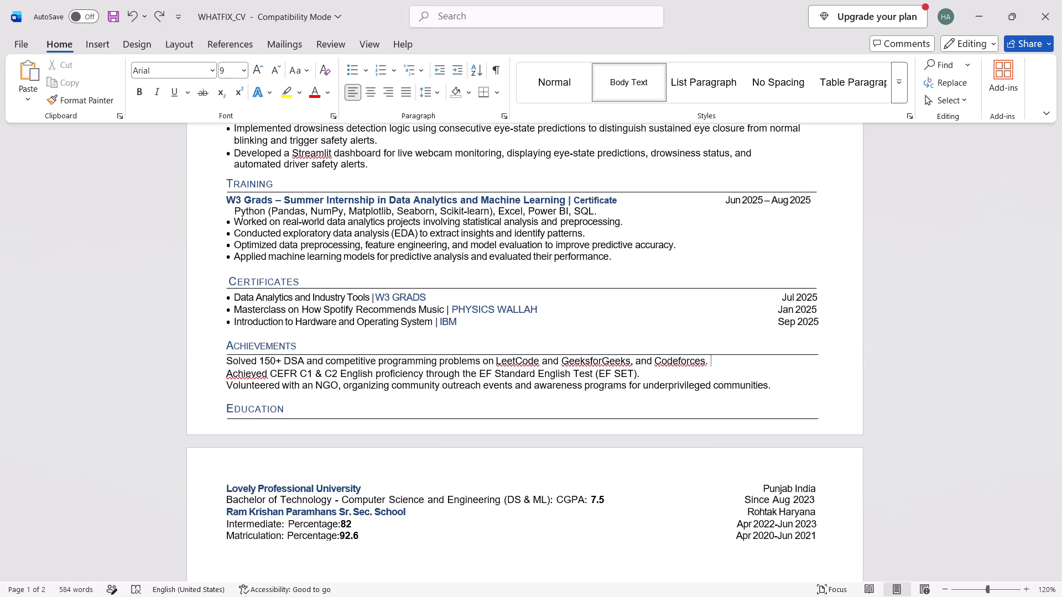
Delete the ending ", and Codeforces." from the first Achievements line so it ends with GeeksforGeeks.
left_click(709, 362)
scroll(709, 362, "down", 2, "ctrl")
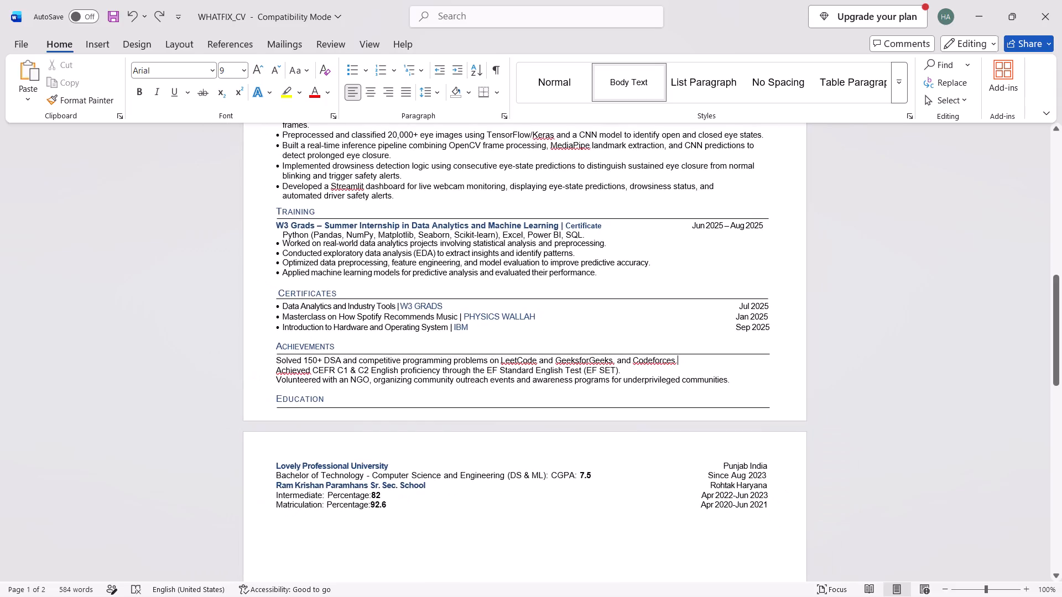
scroll(685, 373, "up", 9)
scroll(685, 373, "down", 4, "ctrl")
scroll(685, 373, "down", 1)
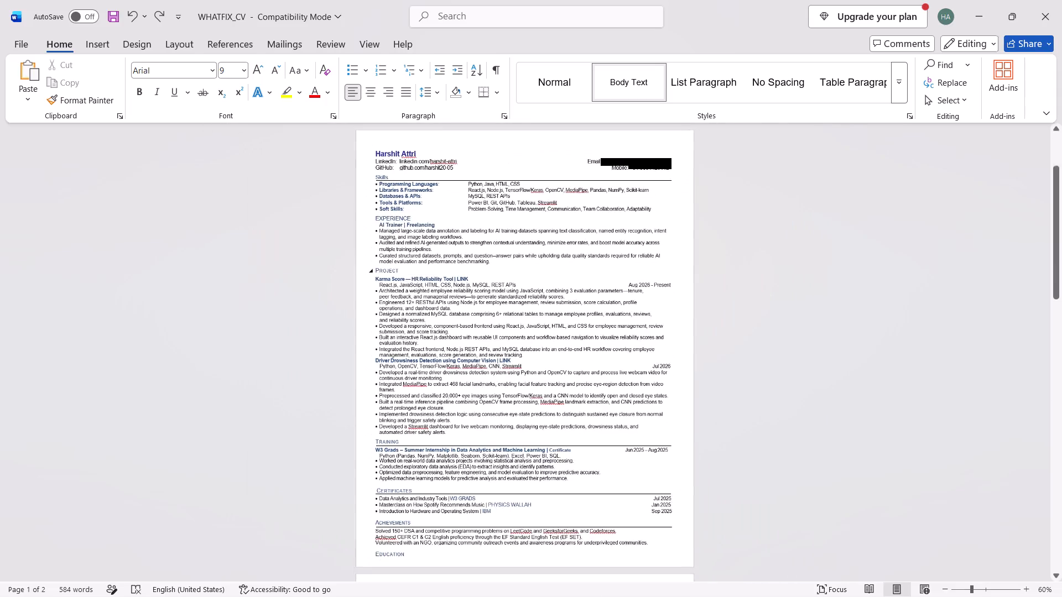
scroll(685, 373, "down", 1)
scroll(685, 373, "up", 4, "ctrl")
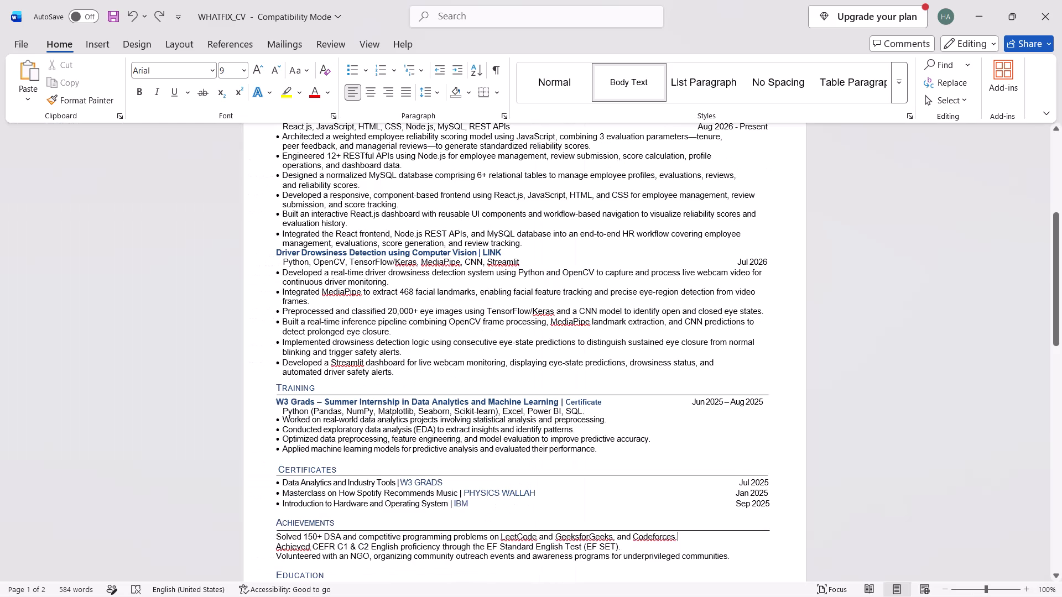
key("BackSpace")
key("BackSpace")
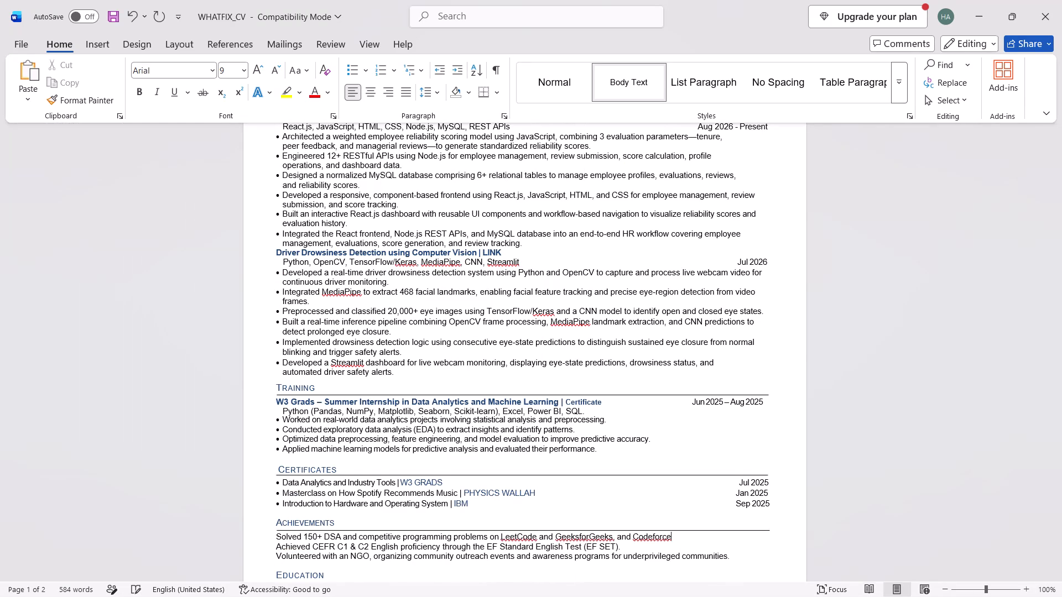
key("BackSpace")
key("BackSpace")
key("BackSpace")
key("BackSpace")
key("BackSpace")
key("BackSpace")
key("BackSpace")
key("BackSpace")
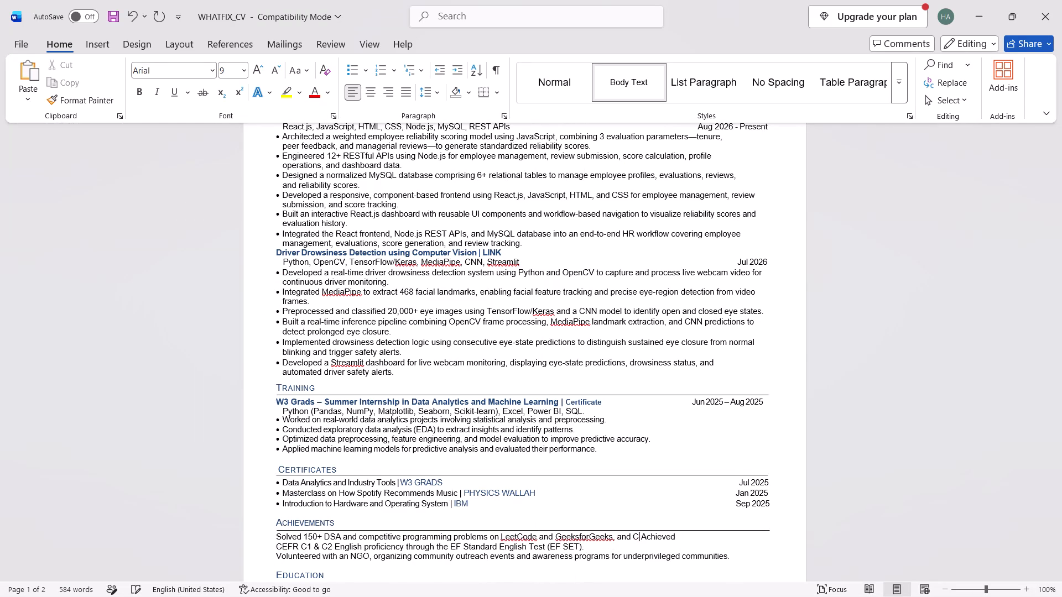
key("BackSpace")
key("BackSpace")
key("BackSpace")
key("BackSpace")
key("BackSpace")
key("BackSpace")
key("BackSpace")
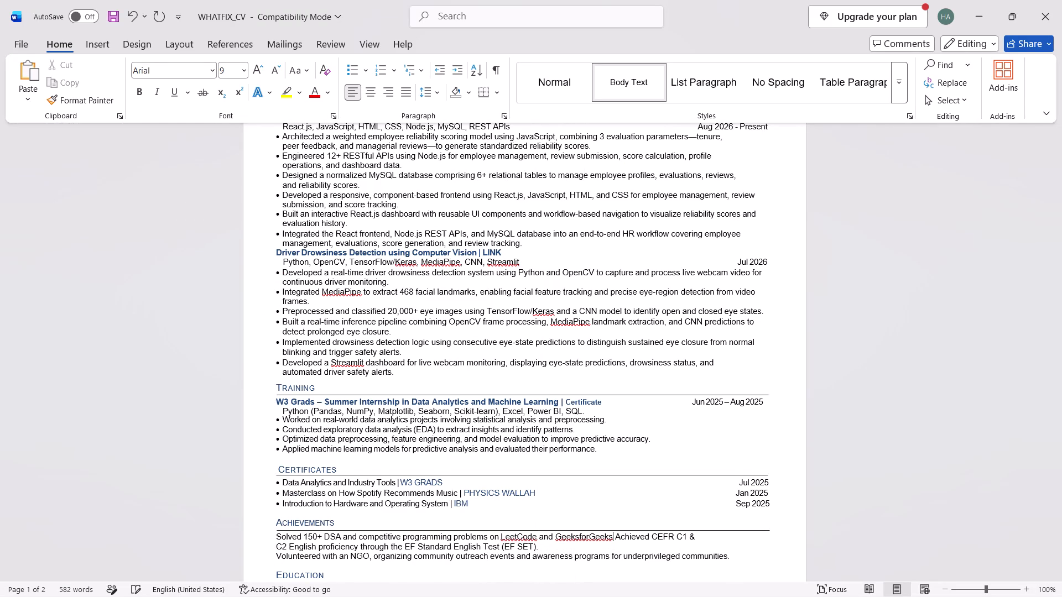
Add spaces inside the platform names in the first Achievements line so they read "Geeks for Geeks" and "Leet Code".
left_click(576, 540)
key("Right")
key("space")
key("Right")
key("Right")
key("Right")
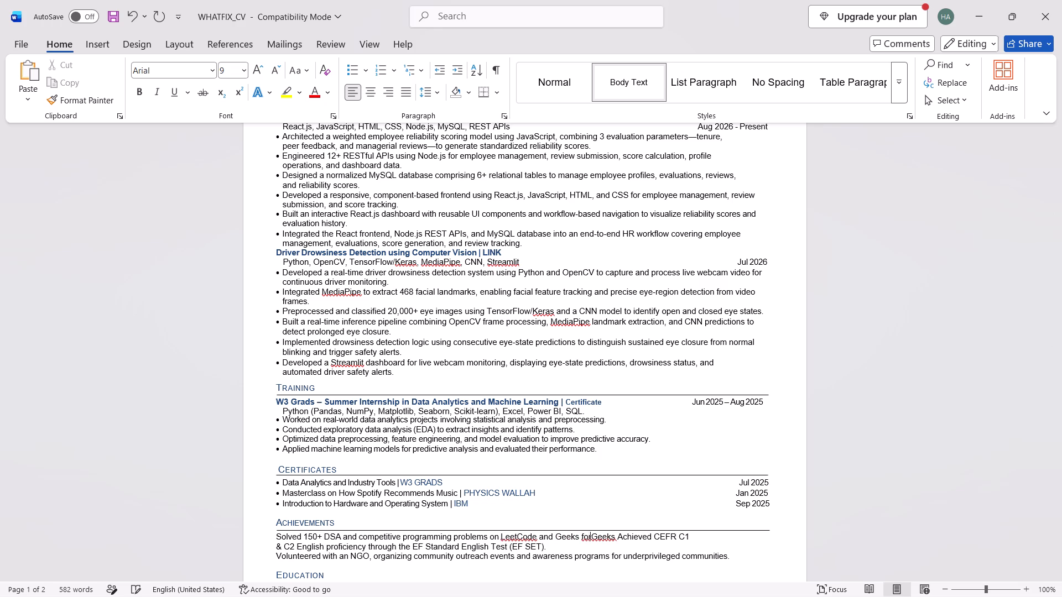
key("space")
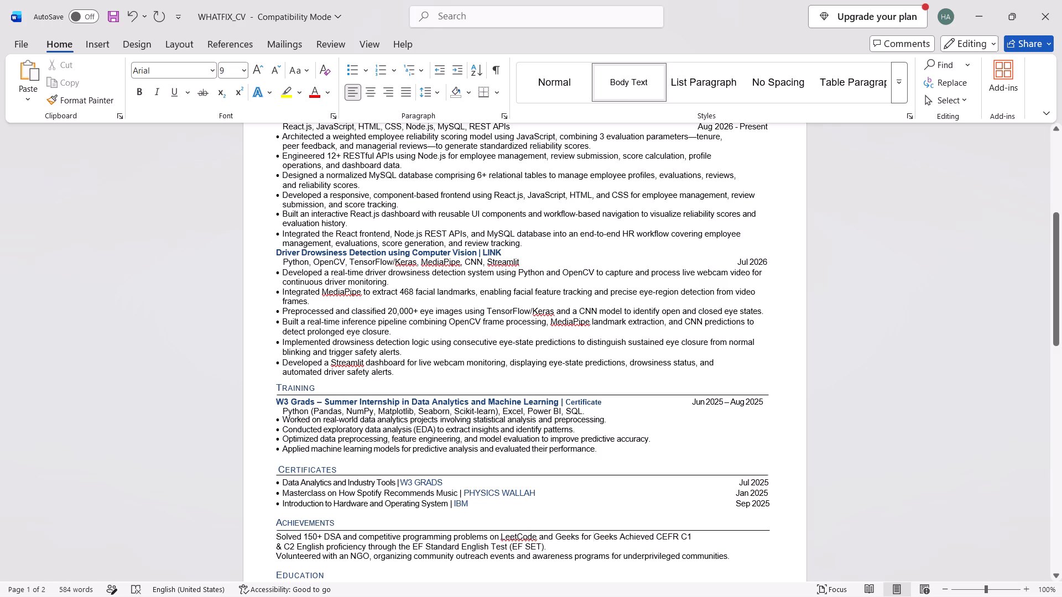
left_click(516, 536)
key("space")
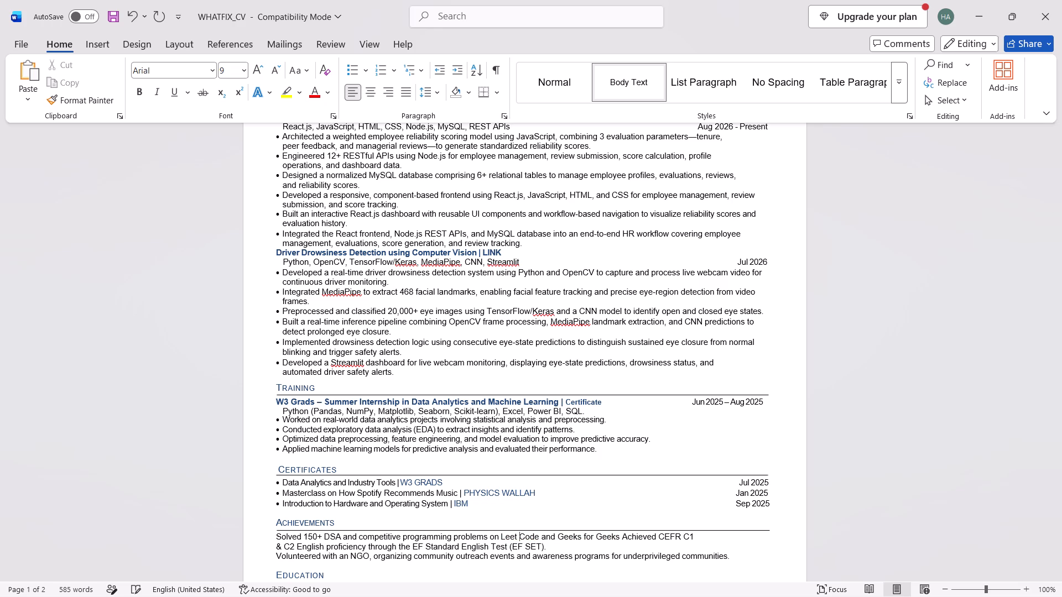
Start a new paragraph before "Achieved CEFR C1 & C2" in the Achievements section.
left_click(621, 536)
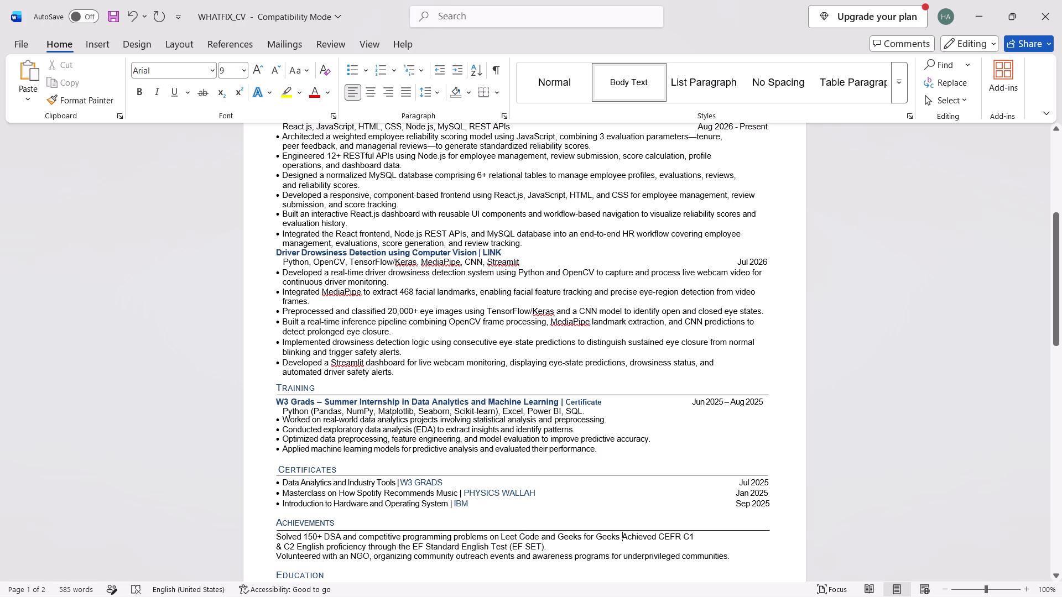
key("Return")
Review the résumé from the Education section back up through Training, Project, Experience and Skills to the contact header.
scroll(581, 589, "down", 1)
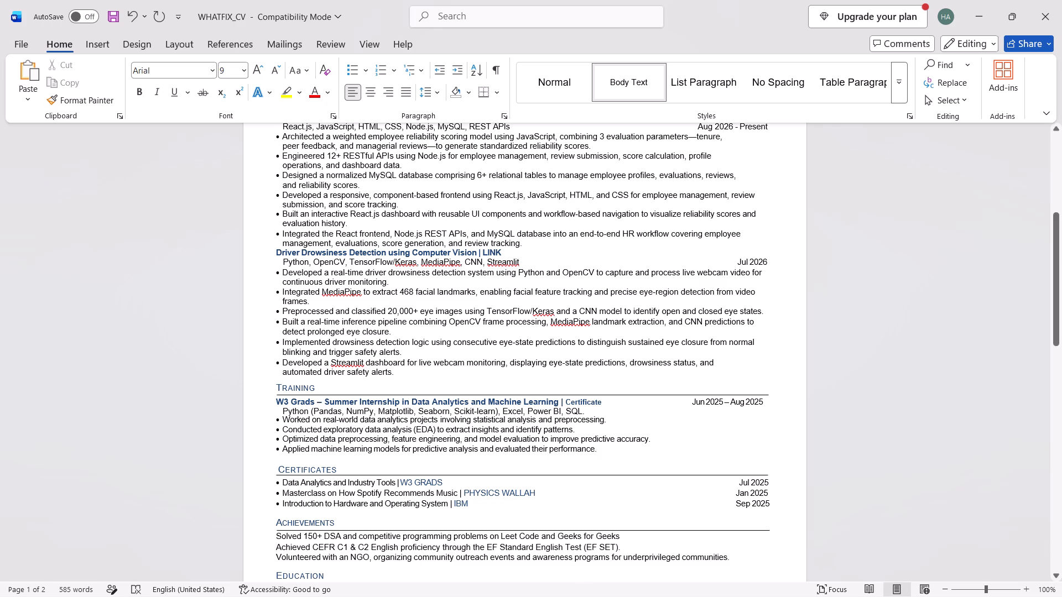
scroll(596, 500, "down", 2)
scroll(559, 517, "up", 1)
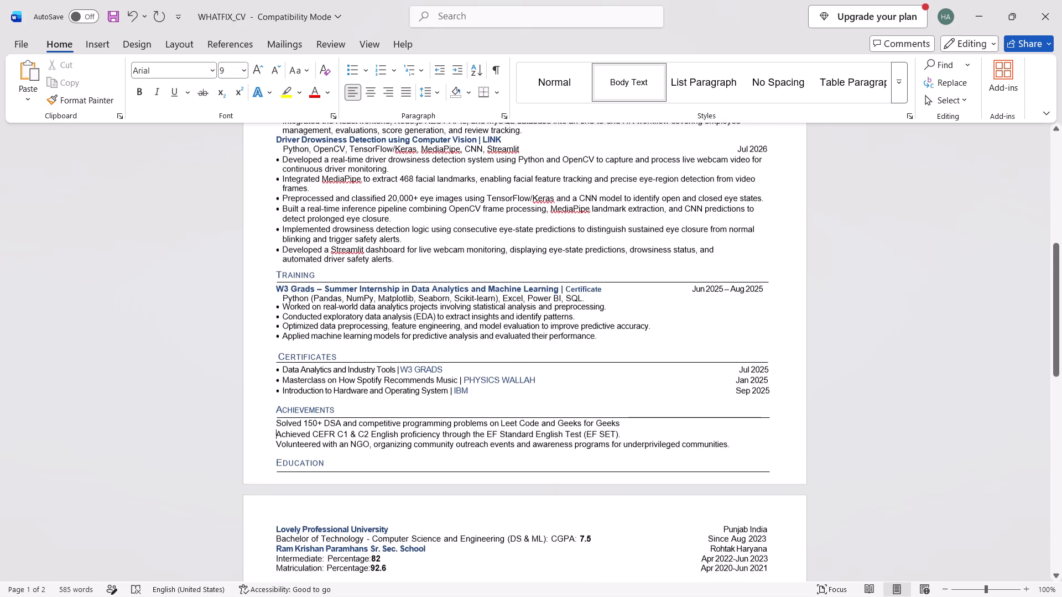
scroll(559, 517, "up", 2)
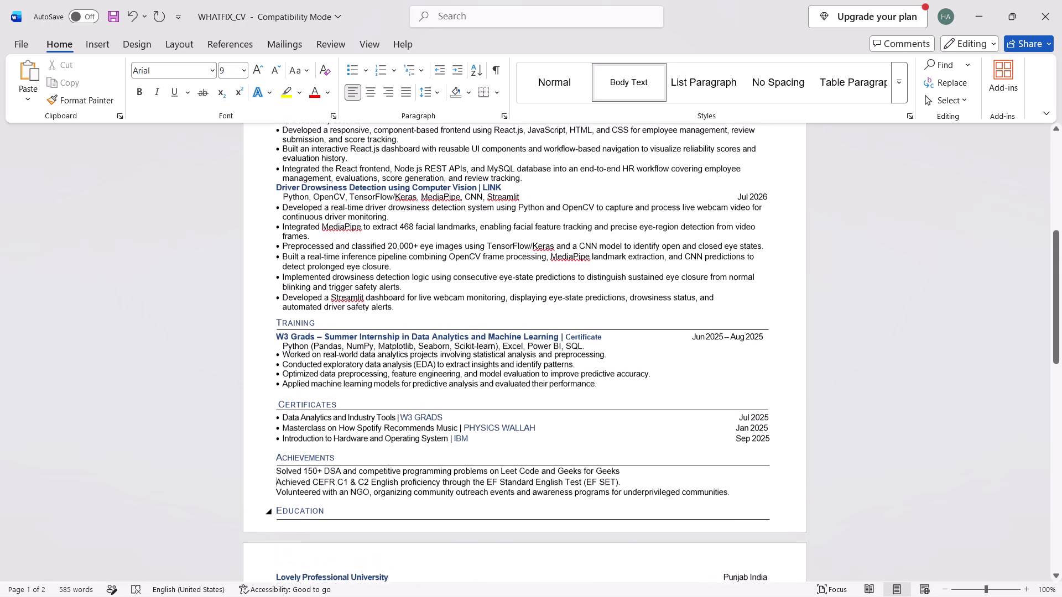
scroll(559, 517, "up", 2)
scroll(610, 480, "up", 1)
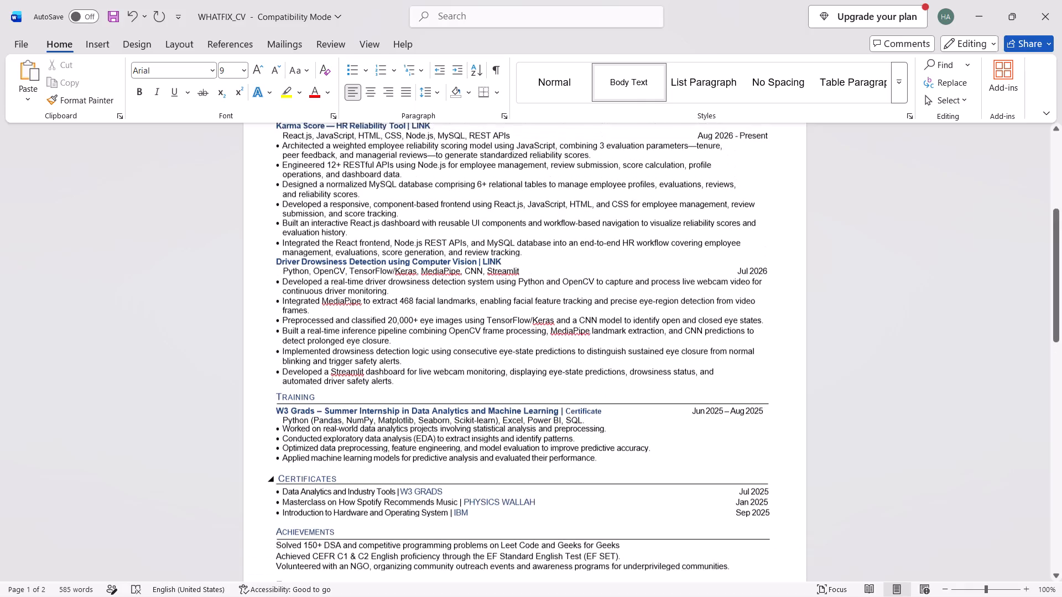
scroll(610, 480, "up", 3)
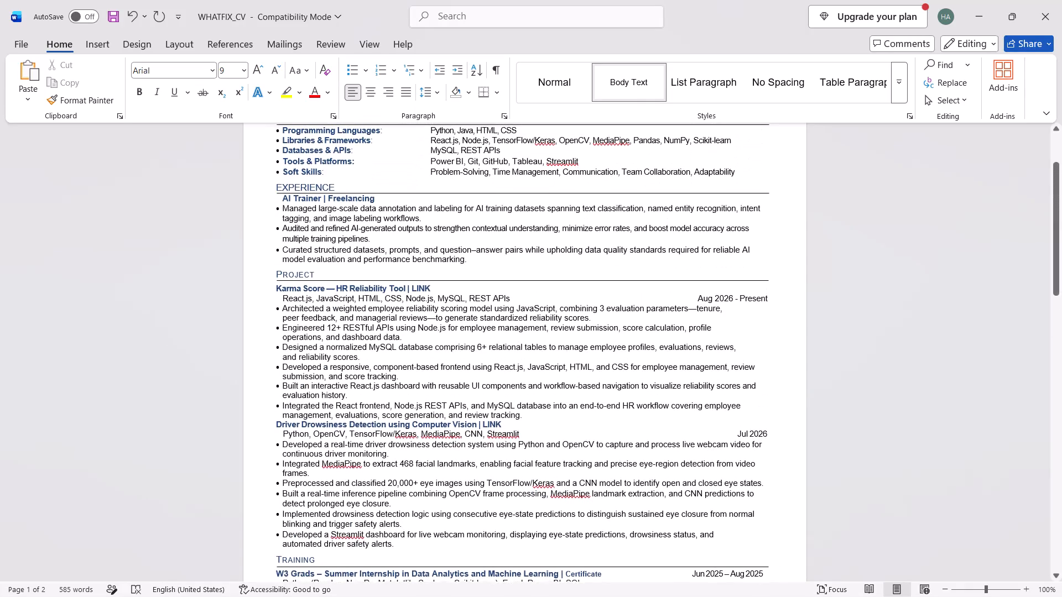
scroll(561, 448, "up", 2)
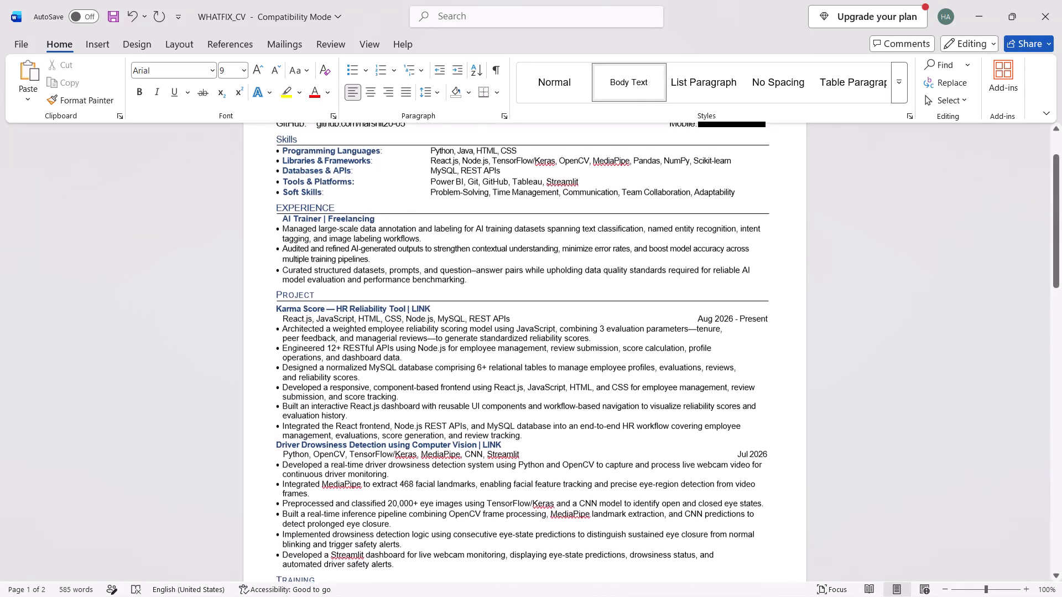
scroll(561, 448, "up", 1)
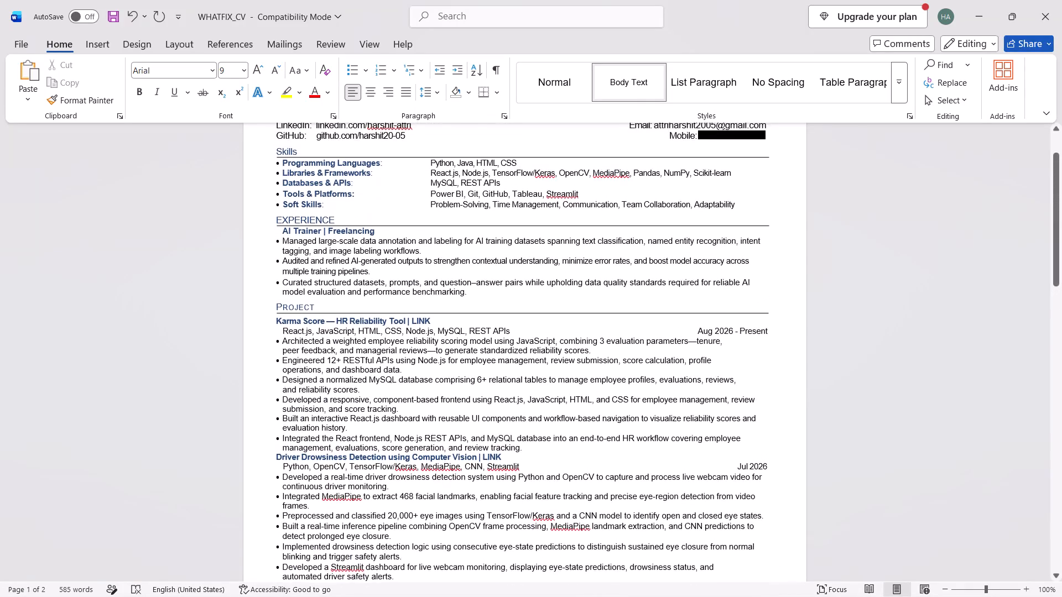
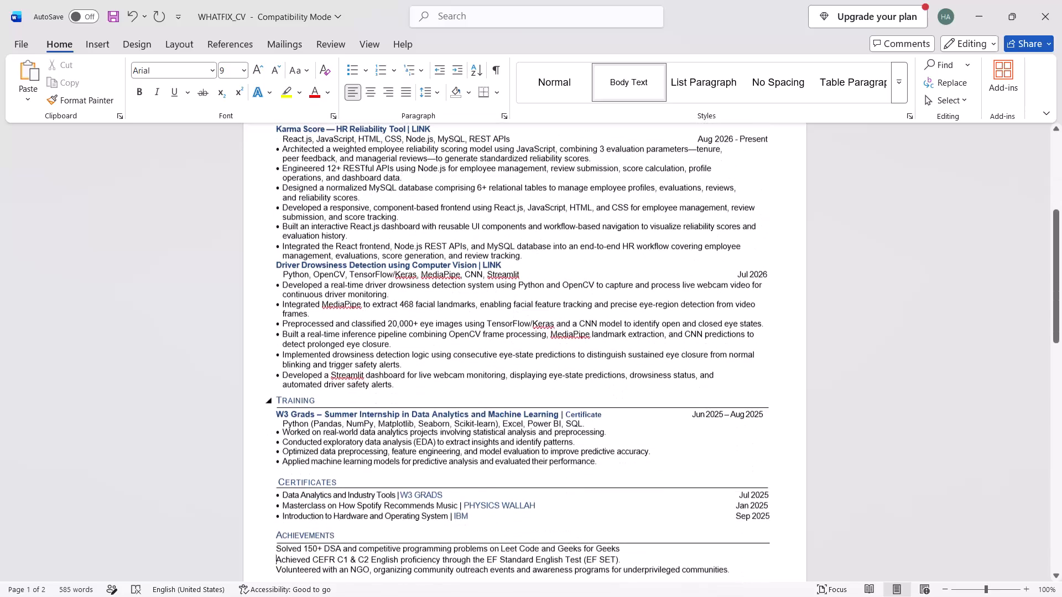
Capture a screen snip of the résumé's whole Project section, from its heading through the last Driver Drowsiness Detection bullet.
scroll(574, 392, "down", 1, "ctrl")
scroll(574, 392, "up", 1)
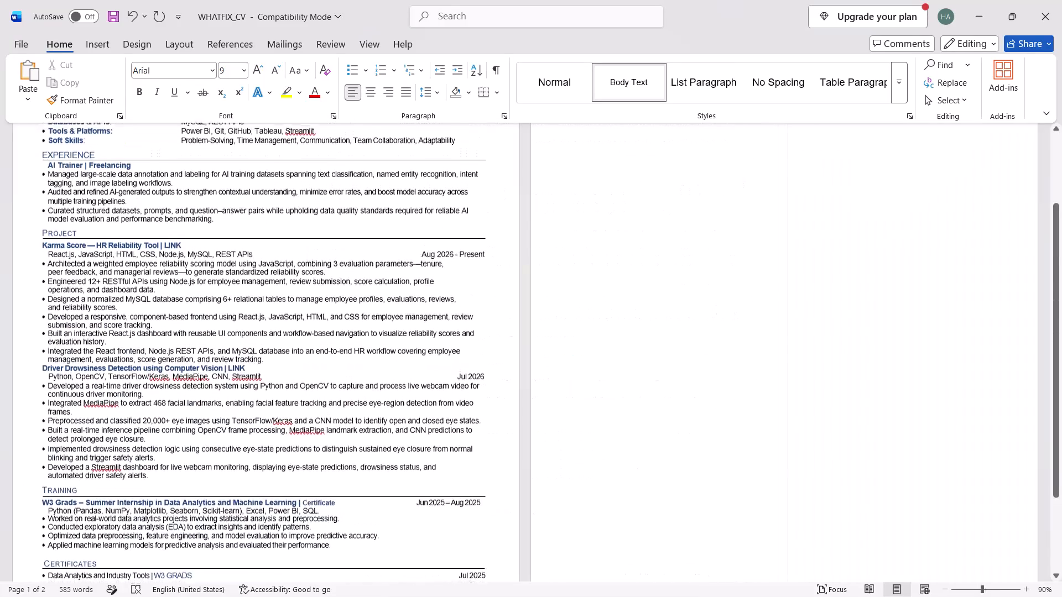
scroll(574, 392, "up", 1)
scroll(574, 392, "right", 1)
scroll(574, 392, "up", 2, "ctrl")
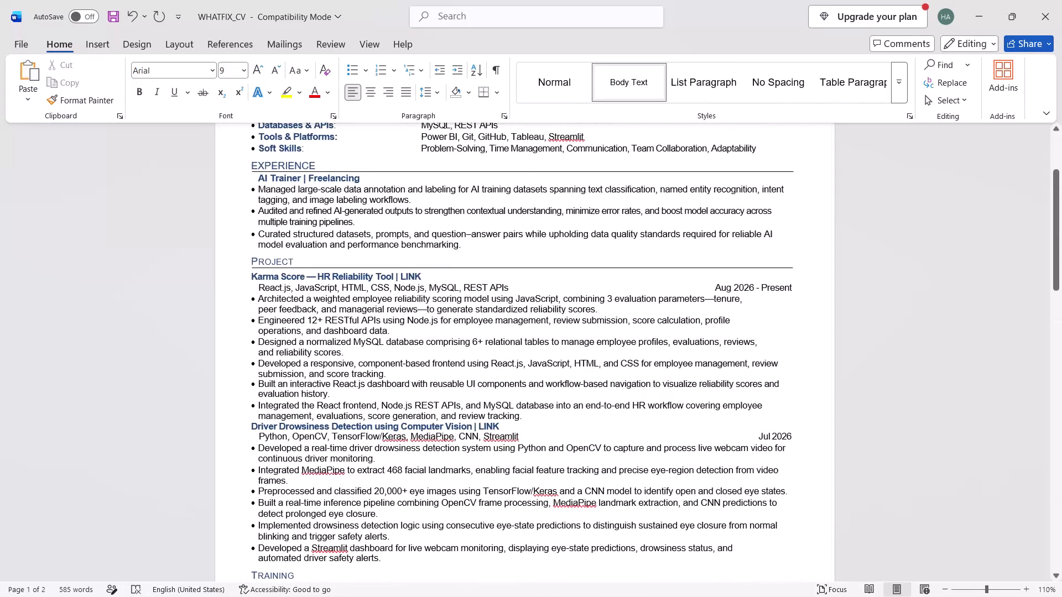
scroll(574, 392, "down", 1)
key("shift+super+s")
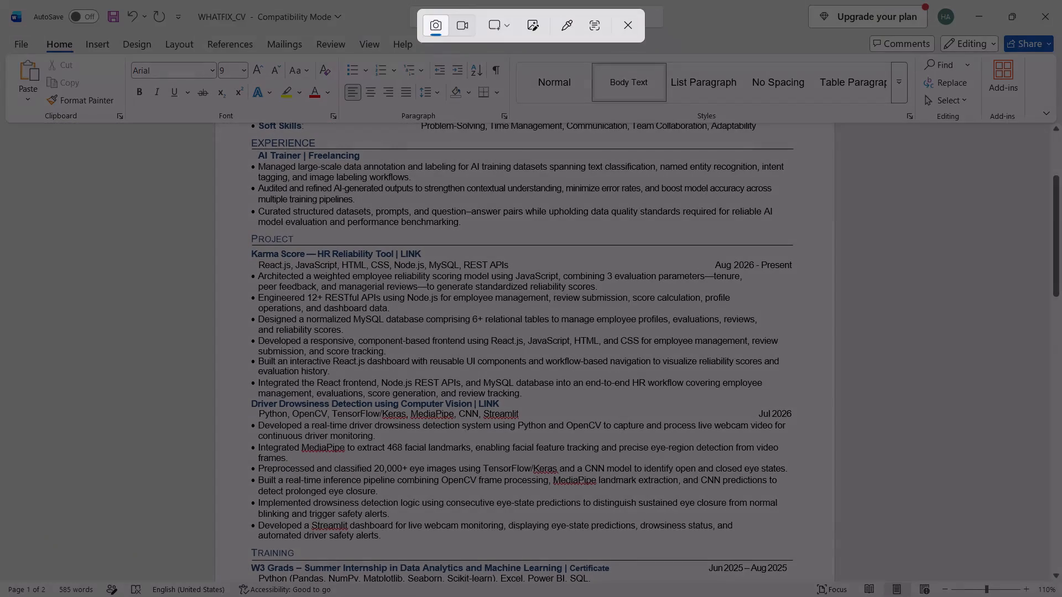
left_click_drag(216, 231, 816, 453)
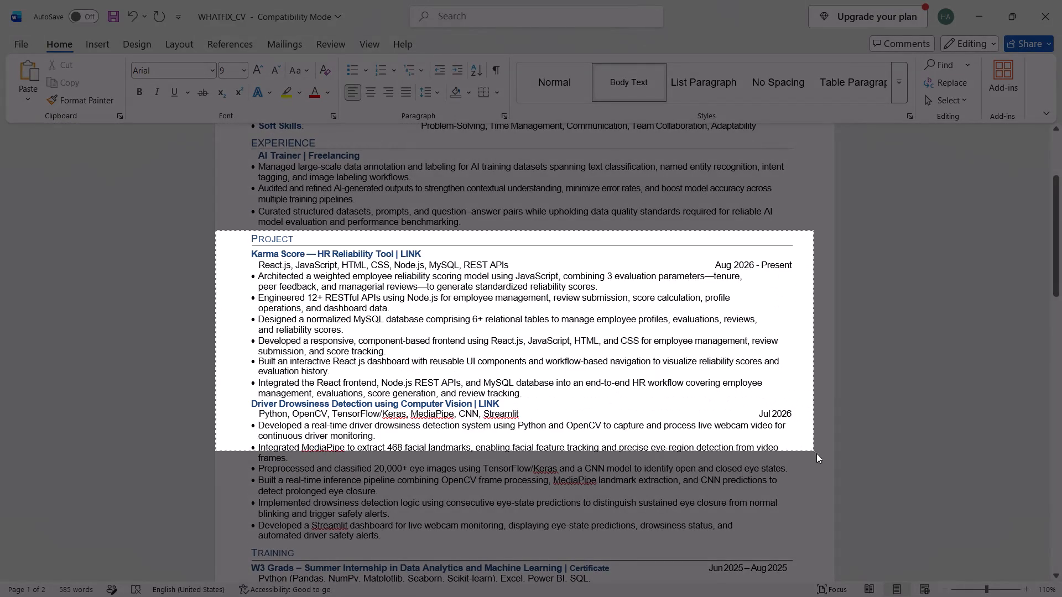
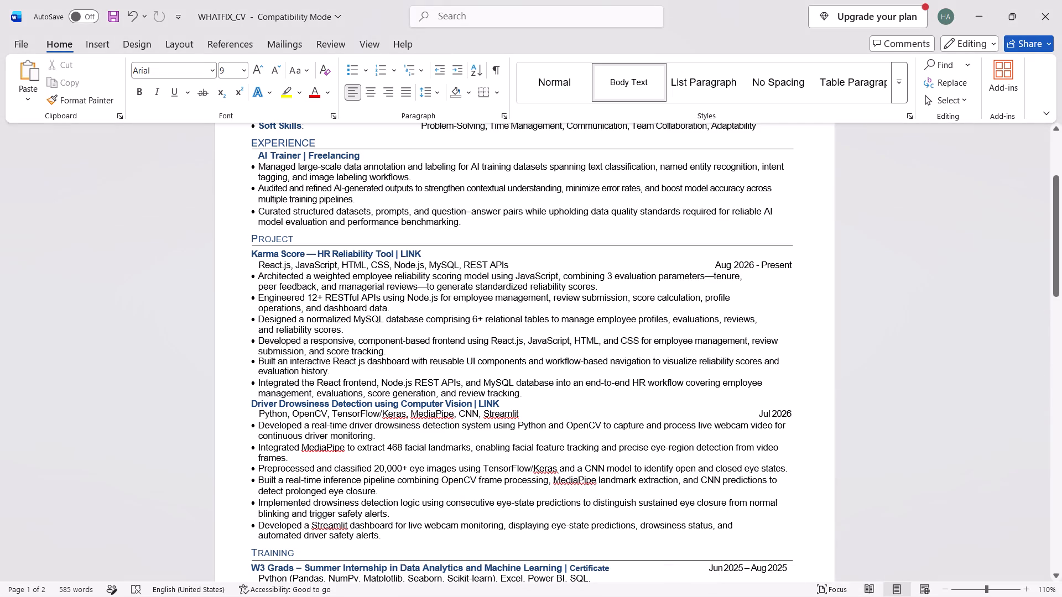
left_click_drag(533, 395, 234, 291)
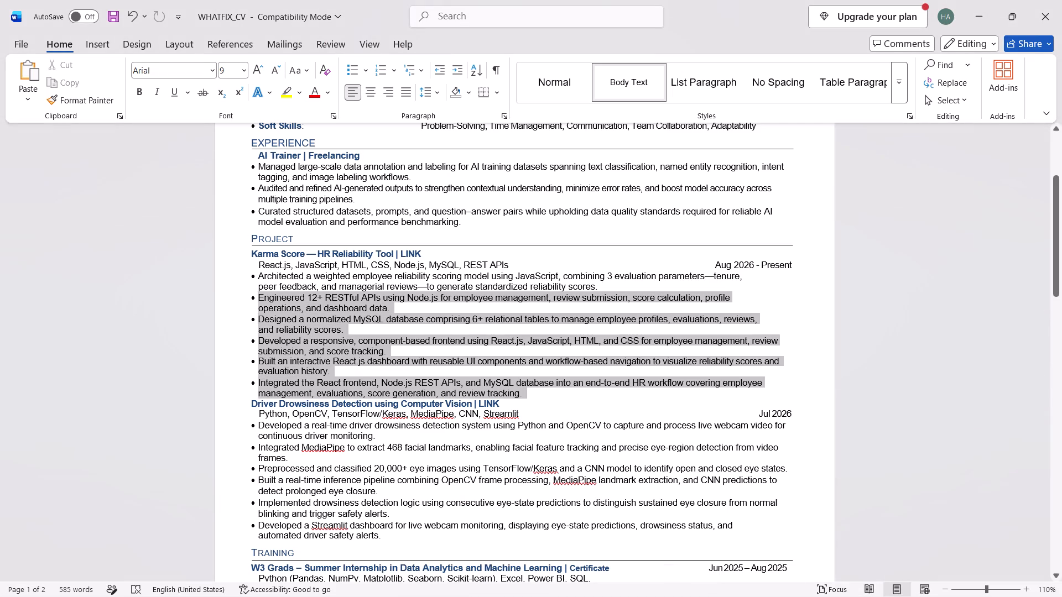
left_click_drag(234, 291, 259, 280)
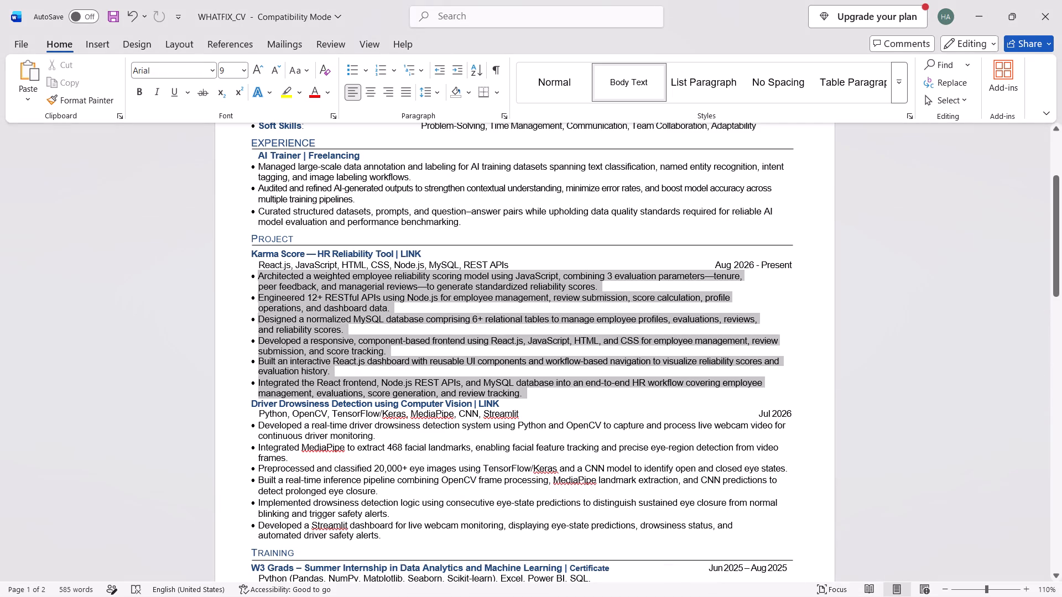
left_click_drag(259, 280, 258, 277)
key("ctrl+v")
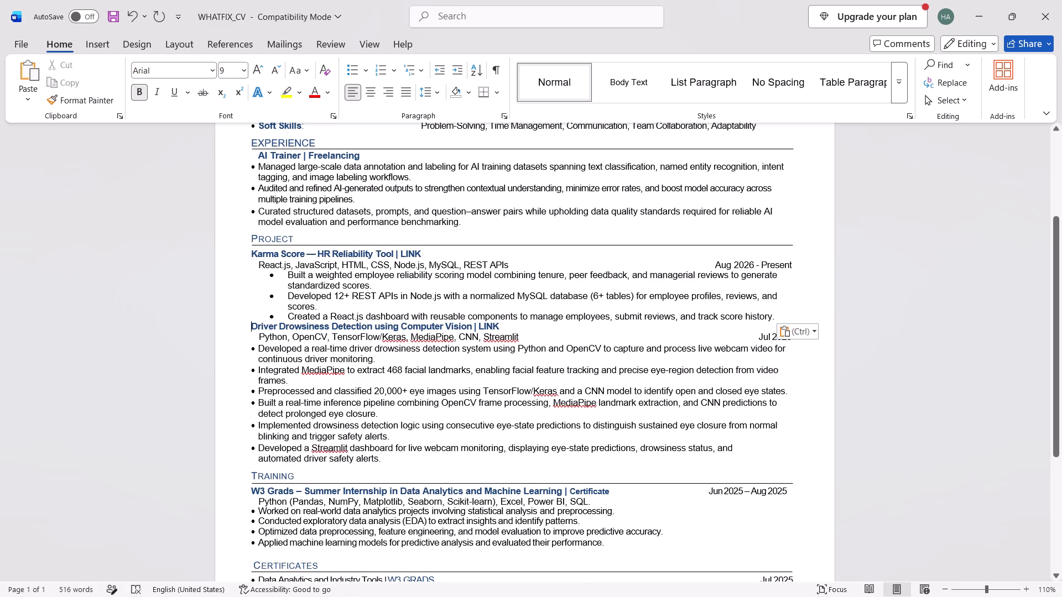
left_click(804, 334)
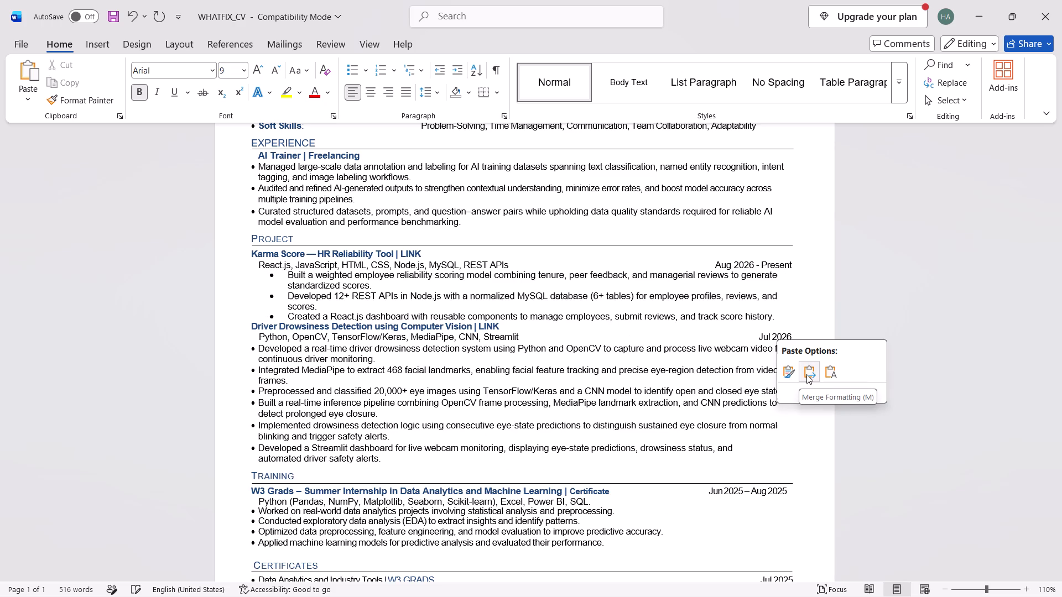
left_click(806, 374)
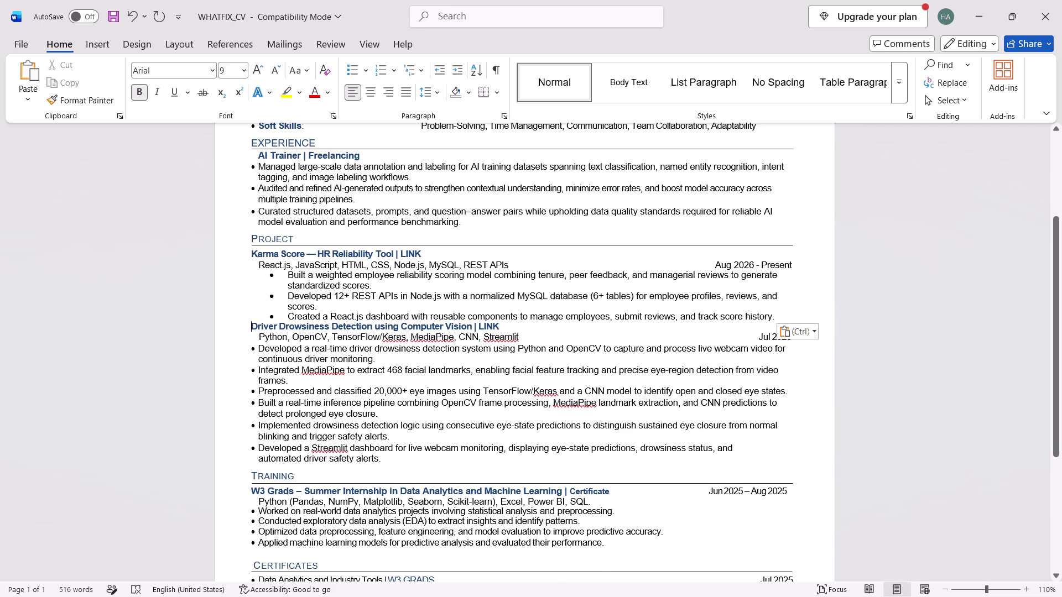
Show the ruler in the résumé document for adjusting the Karma Score bullet indents.
left_click(271, 274)
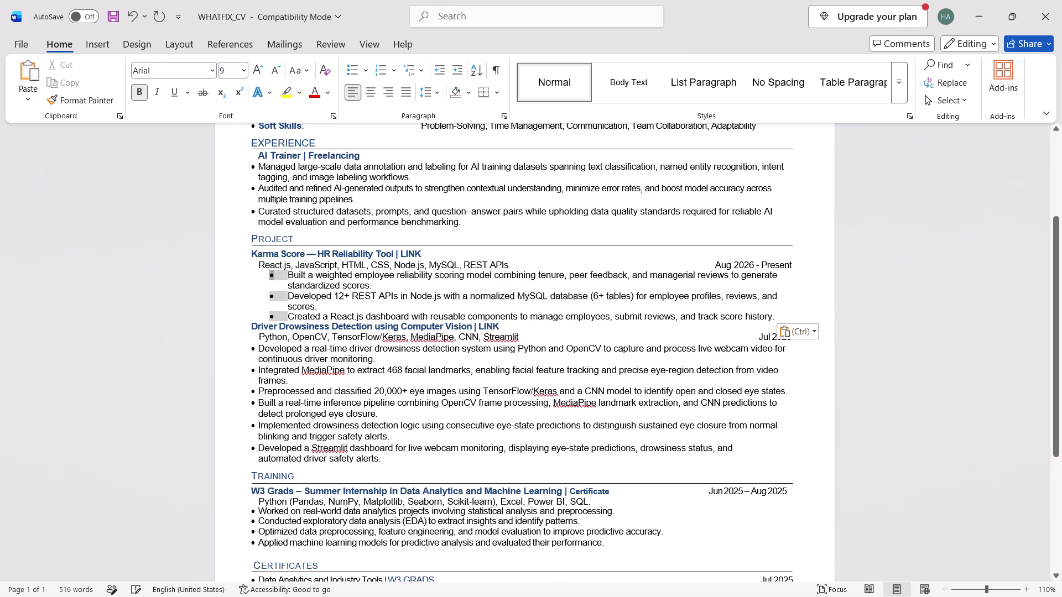
scroll(315, 241, "up", 1)
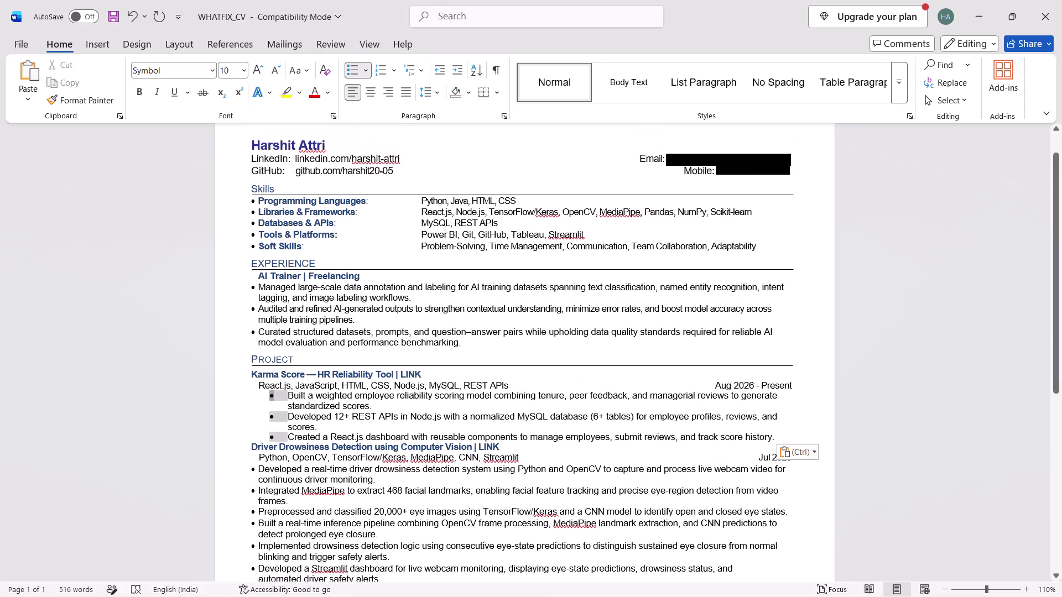
left_click(359, 41)
left_click(326, 64)
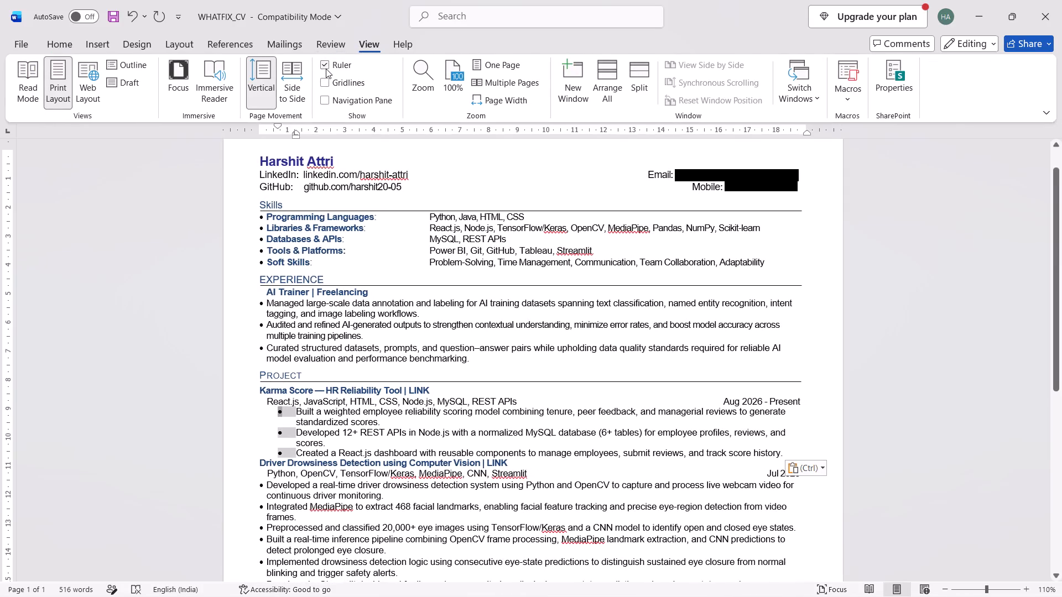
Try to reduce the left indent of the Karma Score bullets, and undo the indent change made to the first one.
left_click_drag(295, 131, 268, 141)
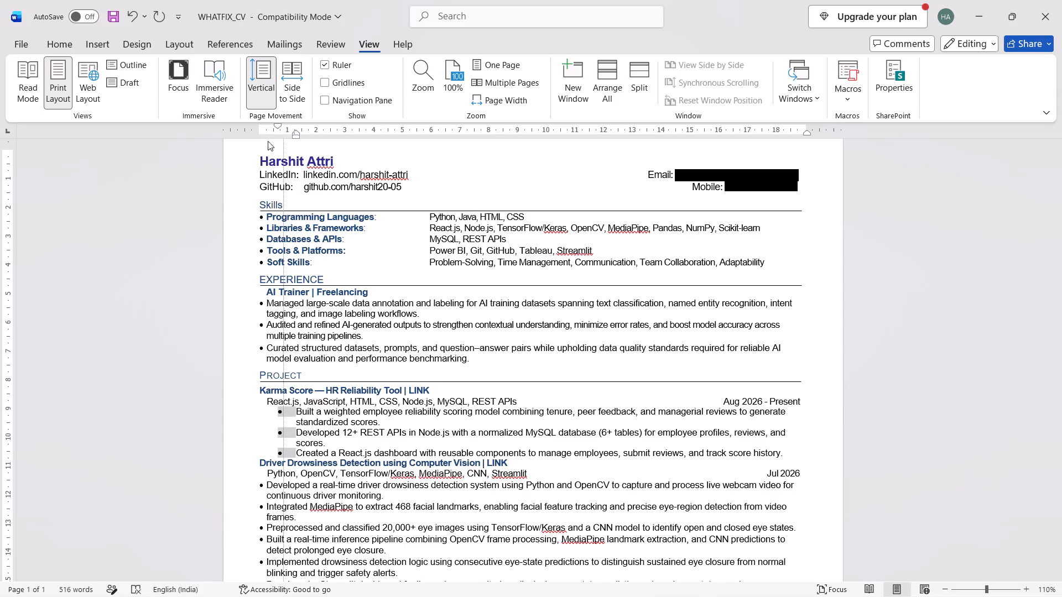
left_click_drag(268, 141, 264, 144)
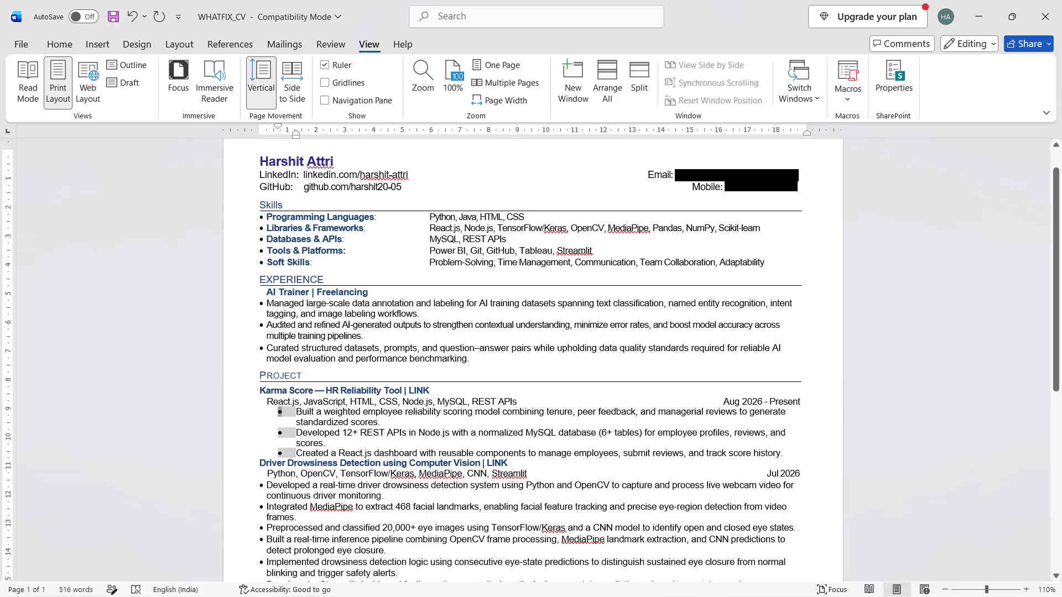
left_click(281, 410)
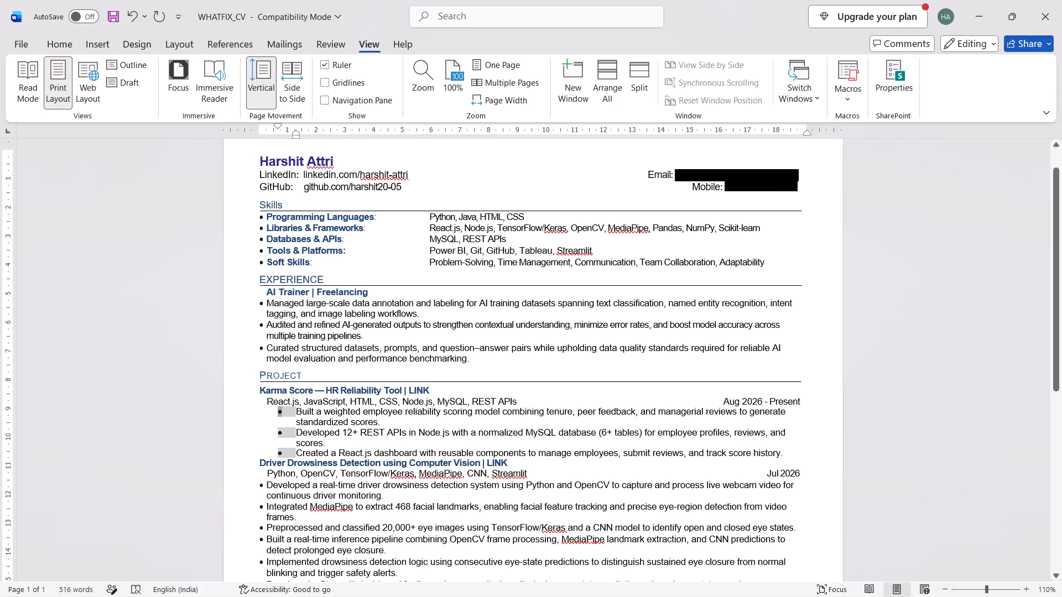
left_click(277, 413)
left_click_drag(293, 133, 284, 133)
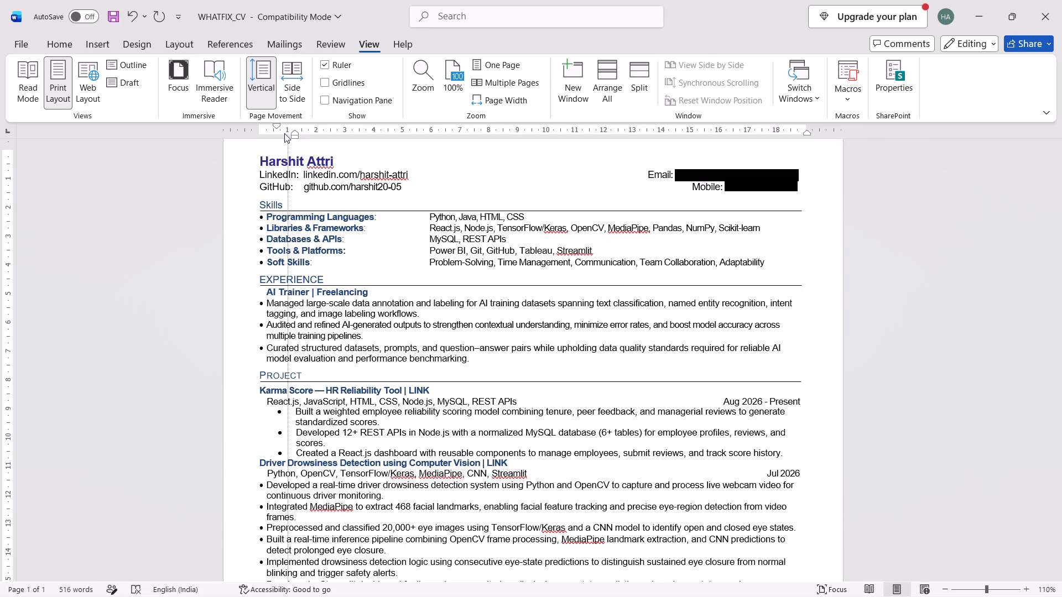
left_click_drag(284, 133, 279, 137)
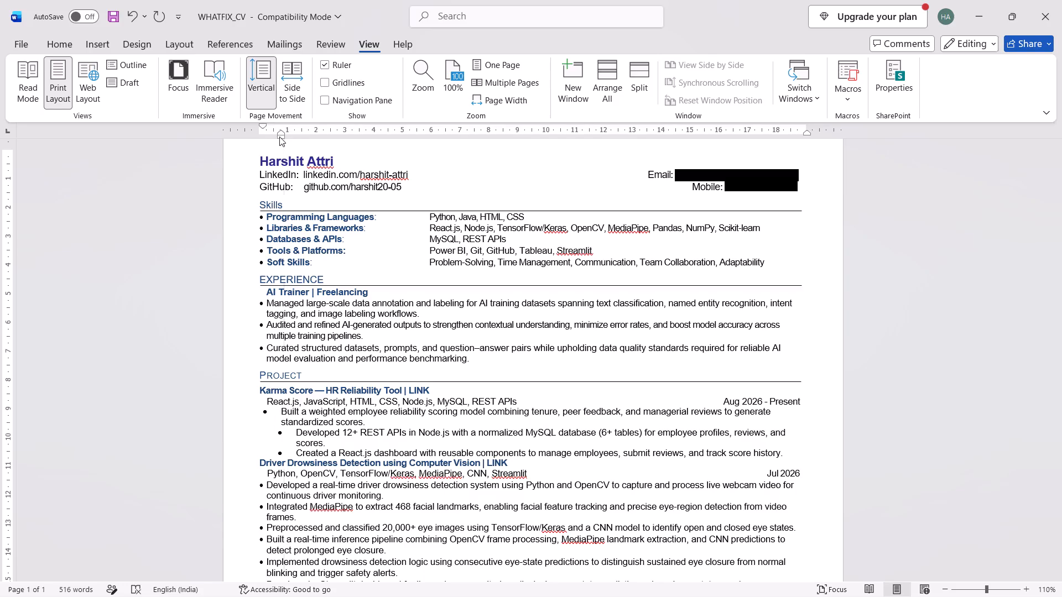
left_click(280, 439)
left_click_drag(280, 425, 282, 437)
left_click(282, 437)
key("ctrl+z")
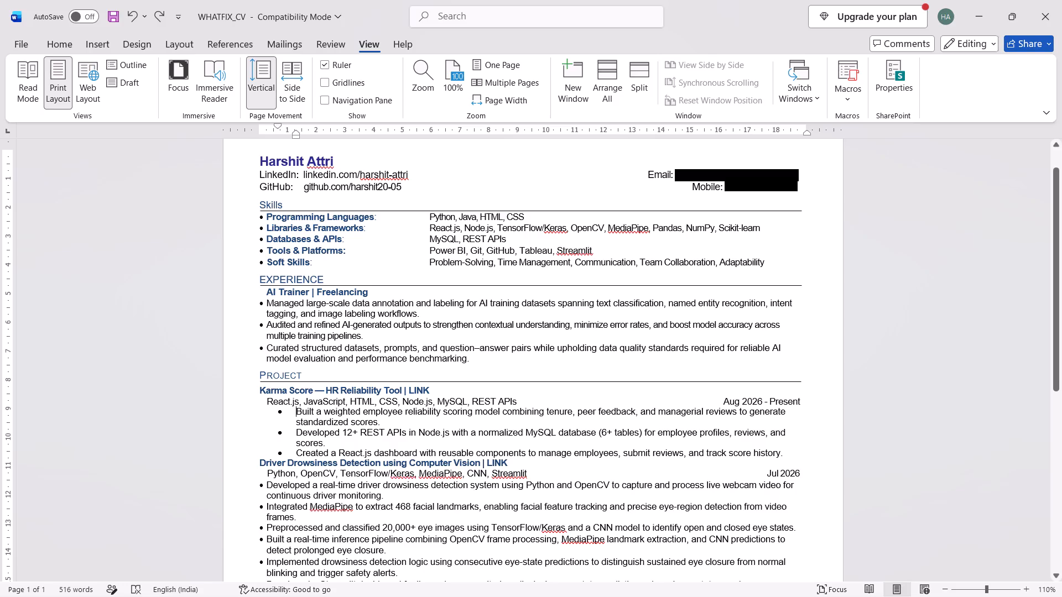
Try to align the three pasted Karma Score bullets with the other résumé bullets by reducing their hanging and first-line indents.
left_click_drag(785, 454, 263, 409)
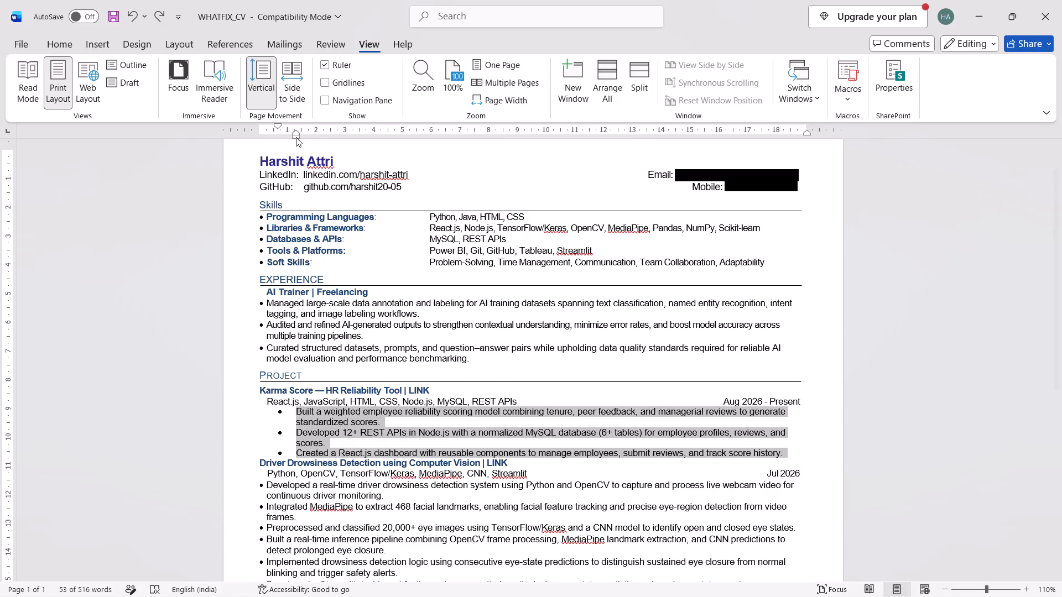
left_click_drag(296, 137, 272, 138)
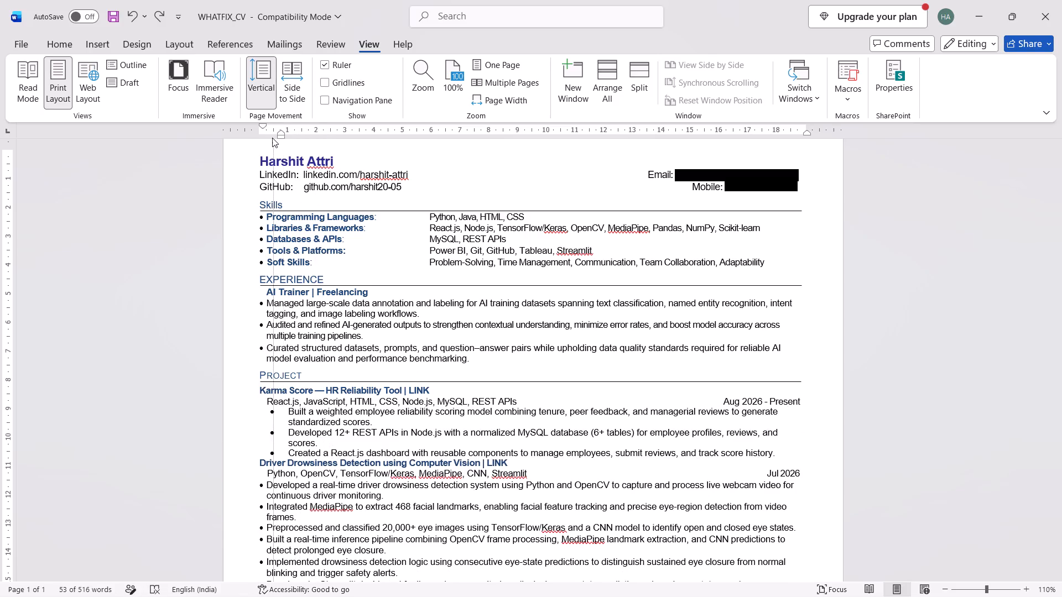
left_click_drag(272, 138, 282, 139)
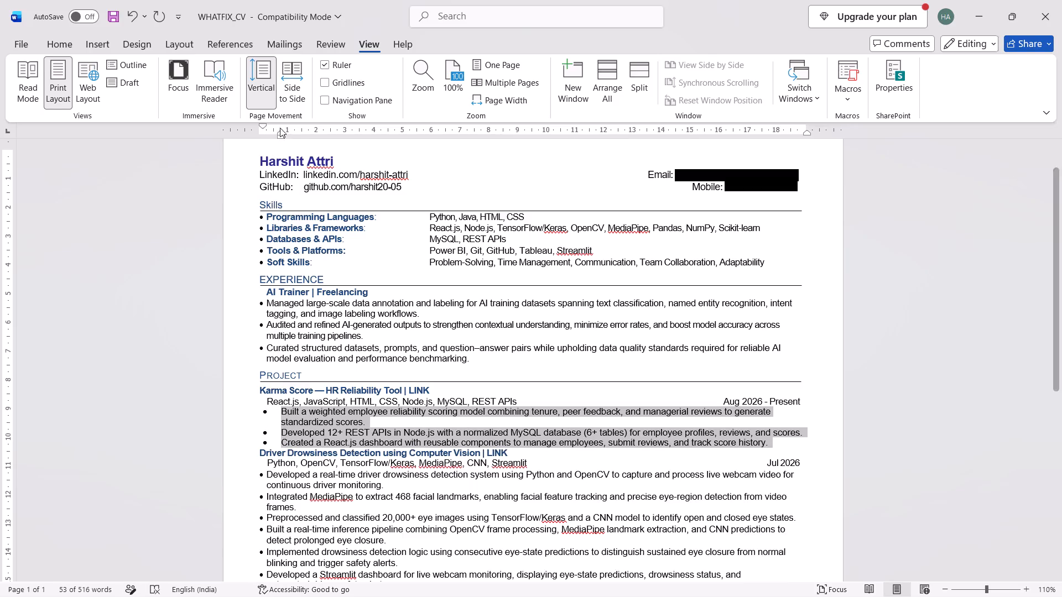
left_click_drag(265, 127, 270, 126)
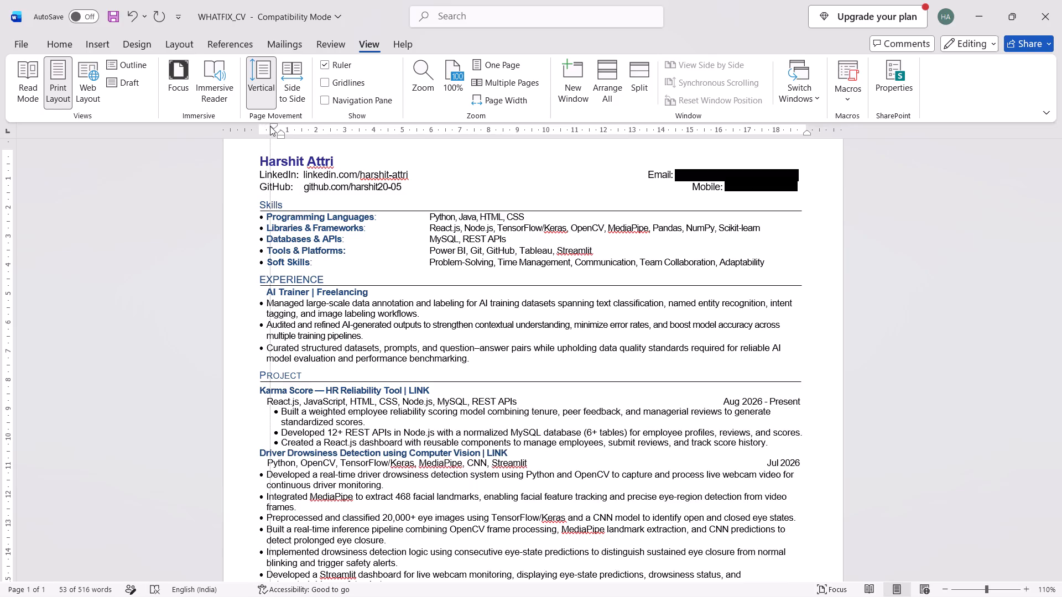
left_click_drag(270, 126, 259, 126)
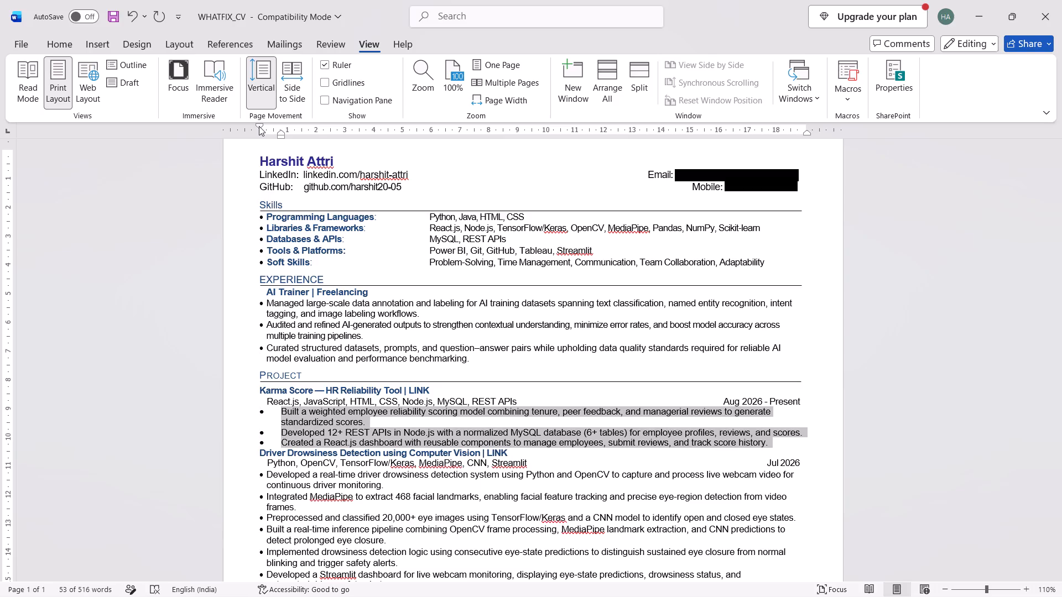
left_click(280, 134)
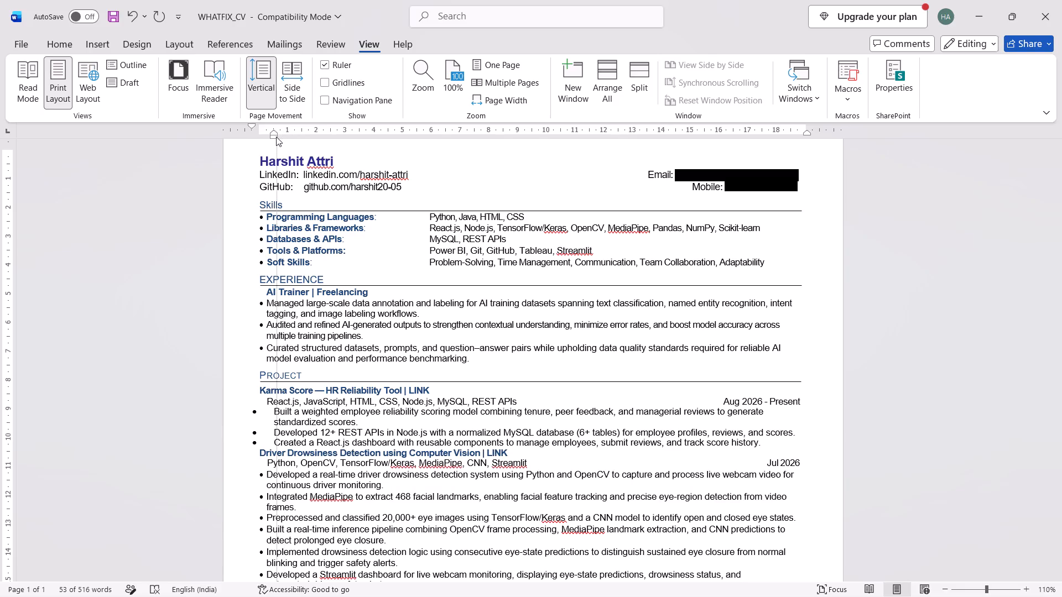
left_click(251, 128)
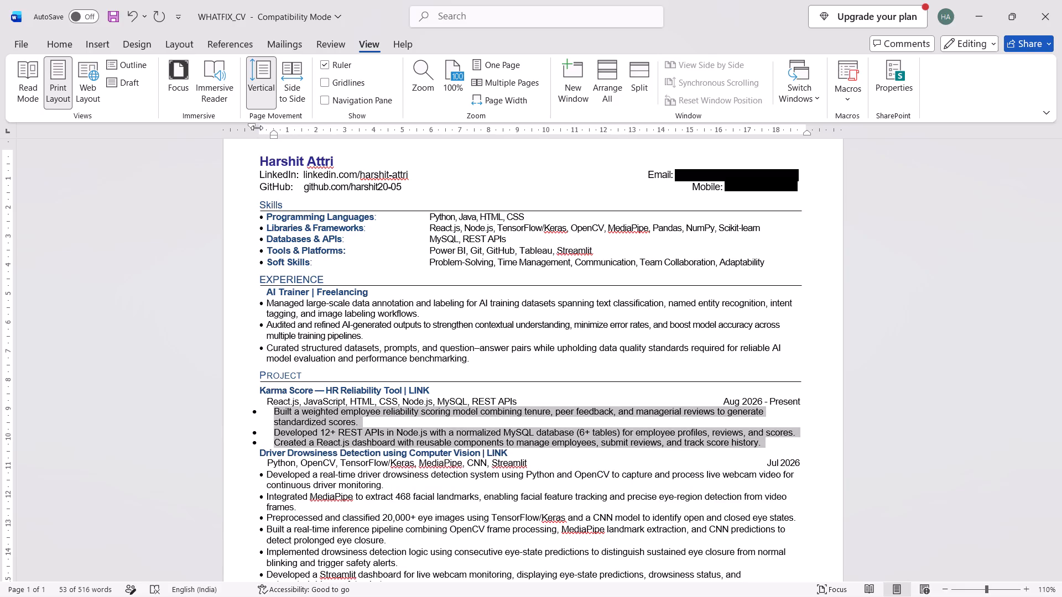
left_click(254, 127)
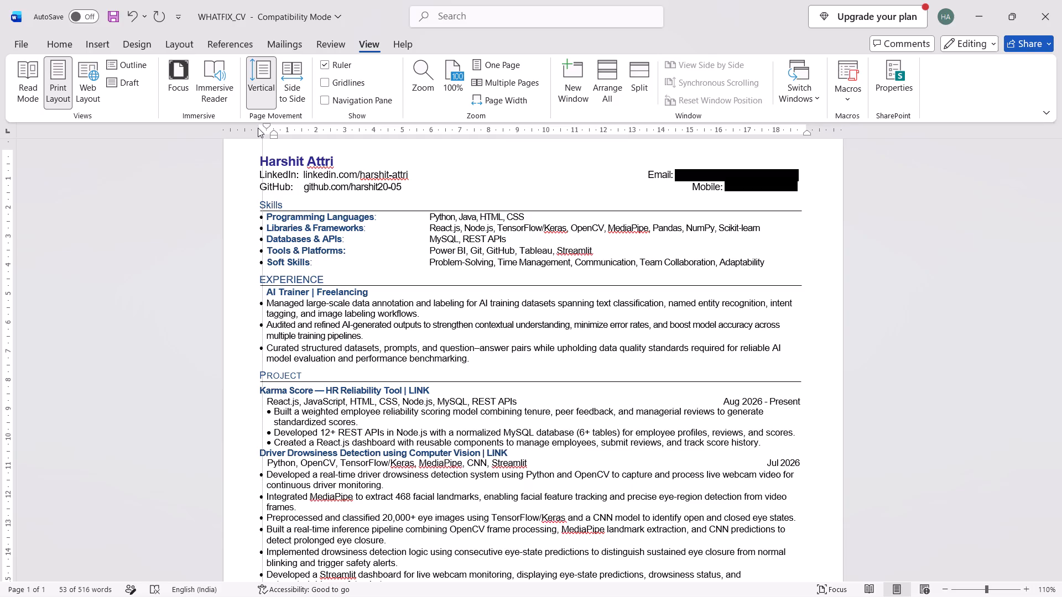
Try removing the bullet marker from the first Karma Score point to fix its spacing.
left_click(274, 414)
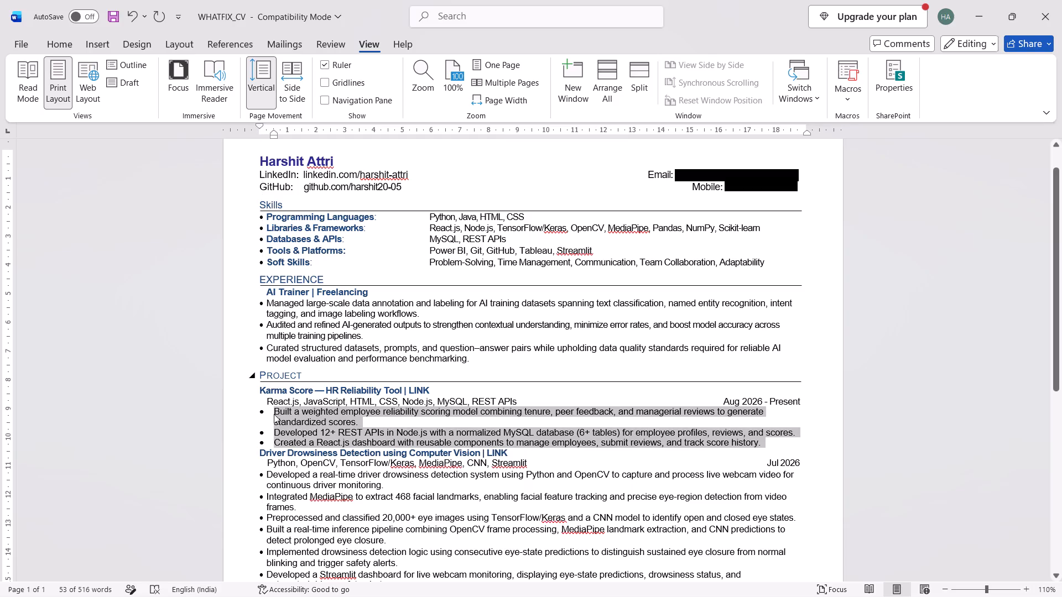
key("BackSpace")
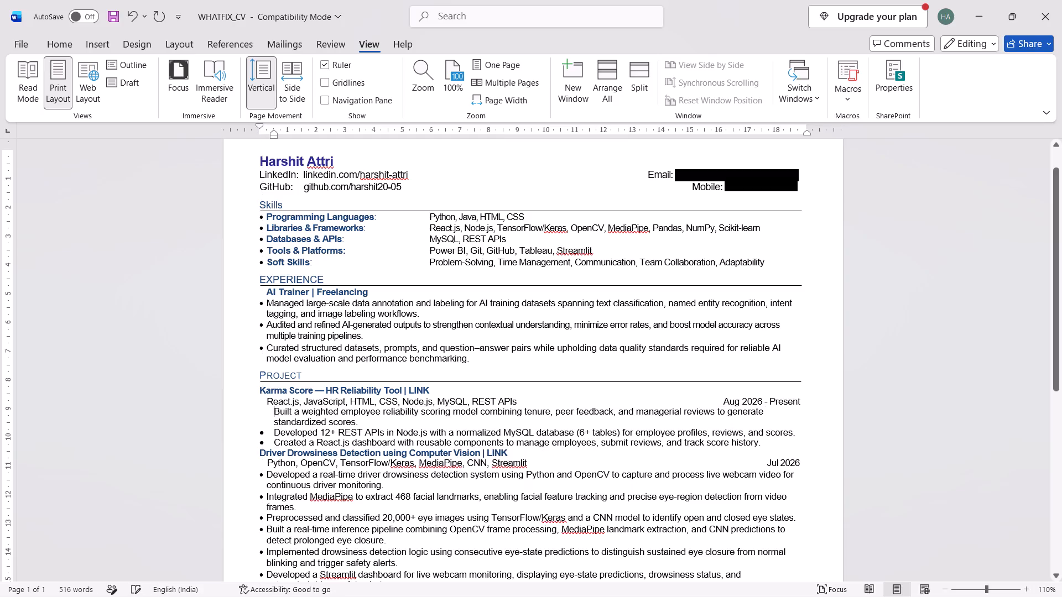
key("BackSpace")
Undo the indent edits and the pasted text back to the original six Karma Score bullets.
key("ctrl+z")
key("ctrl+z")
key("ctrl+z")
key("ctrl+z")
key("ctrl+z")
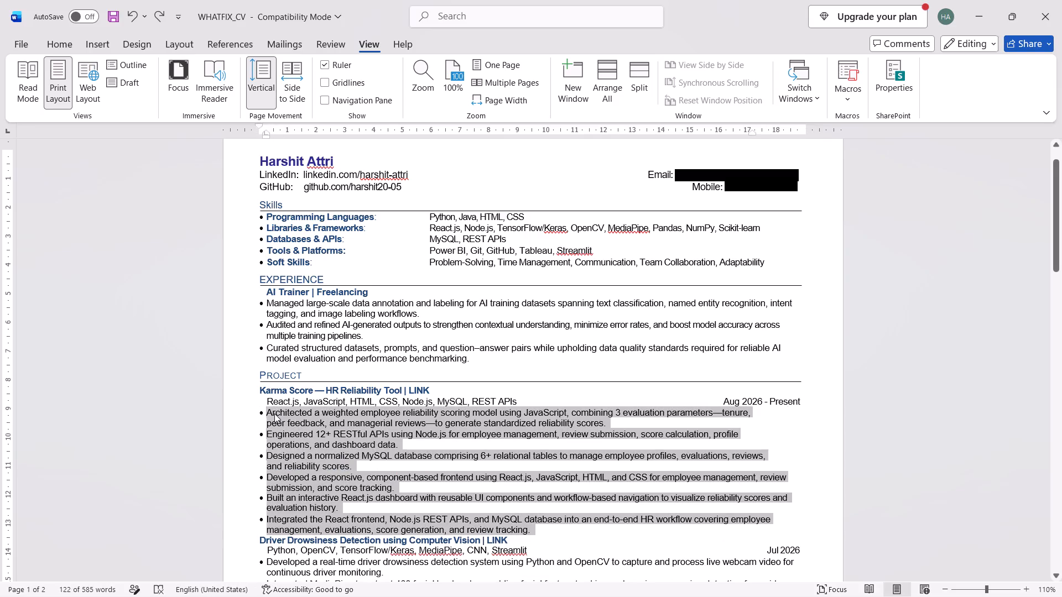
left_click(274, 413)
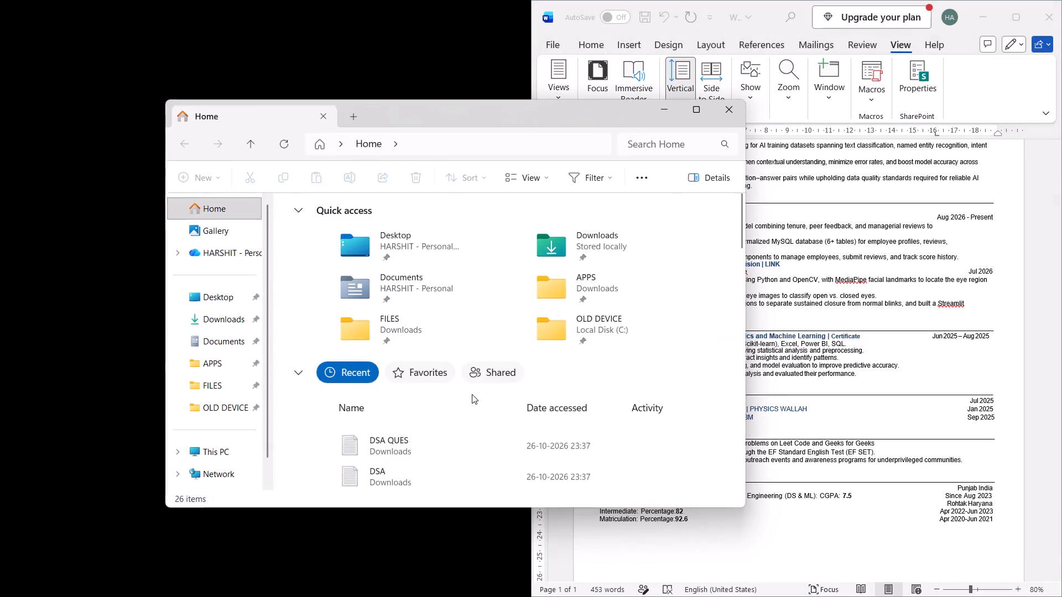
left_click(226, 329)
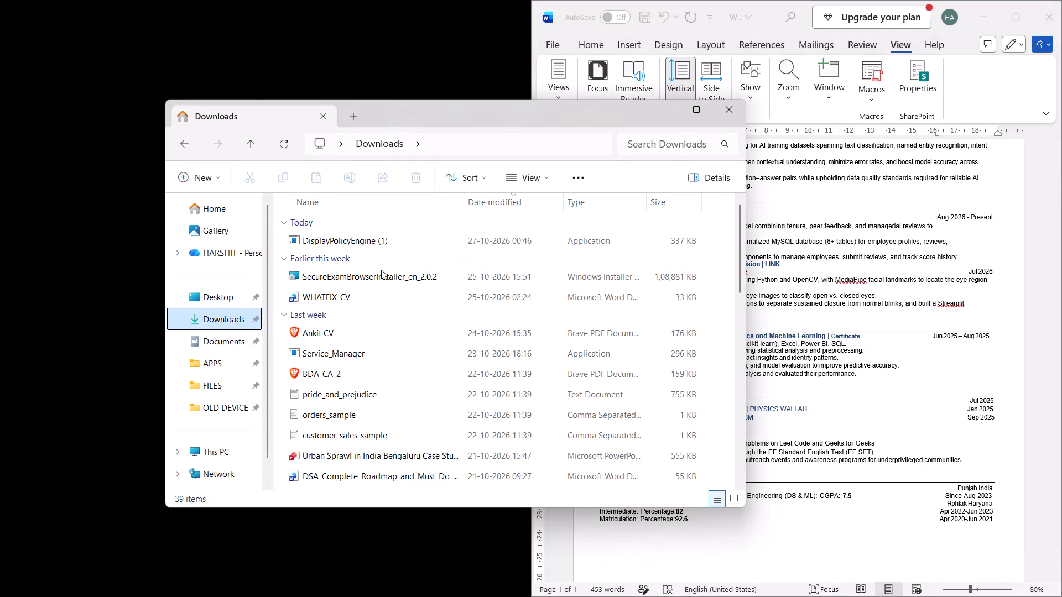
double_click(372, 331)
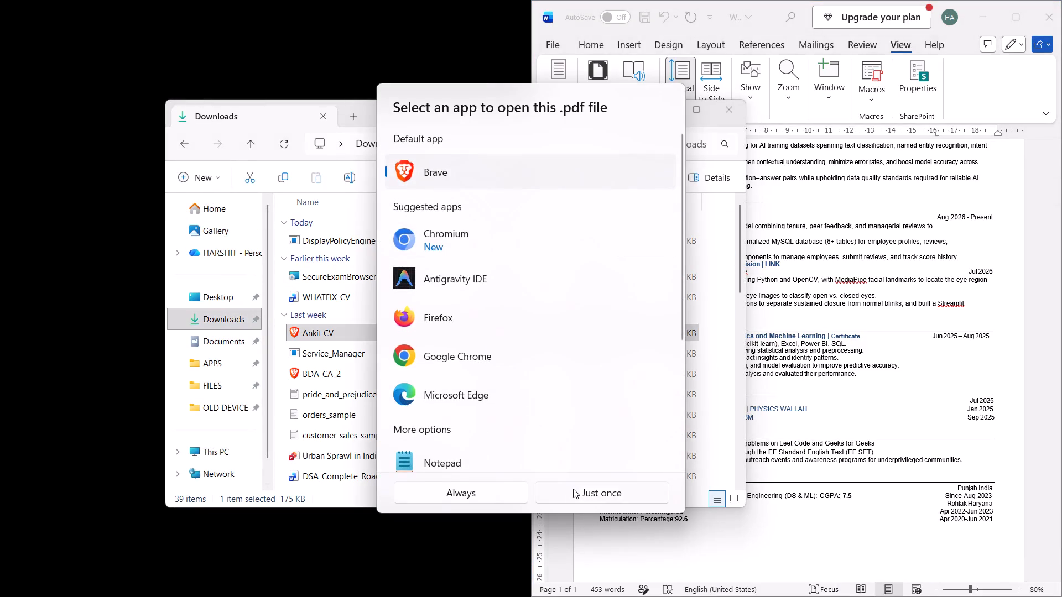
left_click(573, 489)
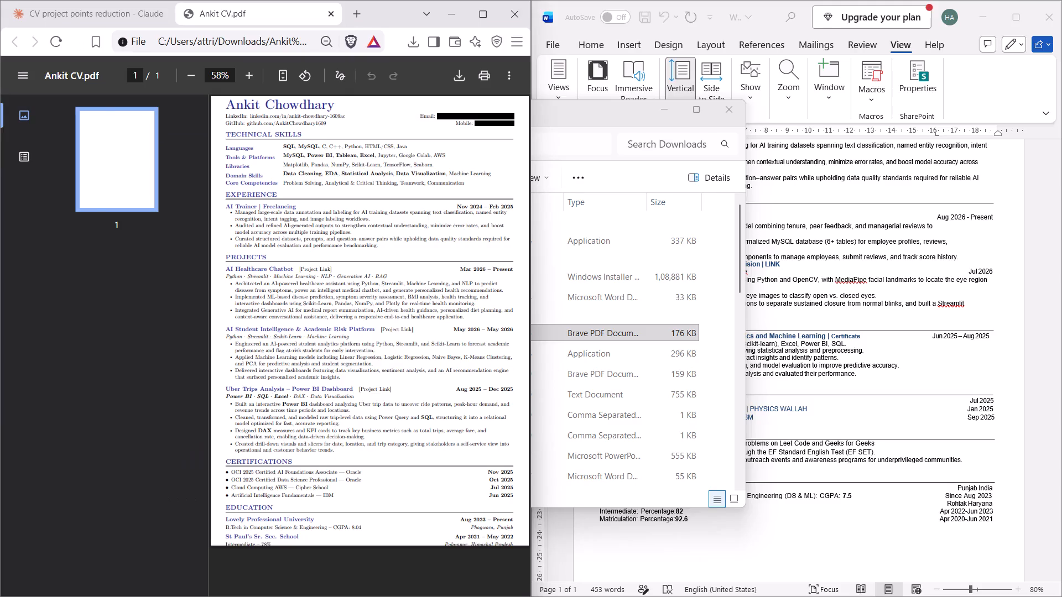
Capture a screen snip of the PDF from the AI Trainer entry down through the first two projects.
key("shift+super+s")
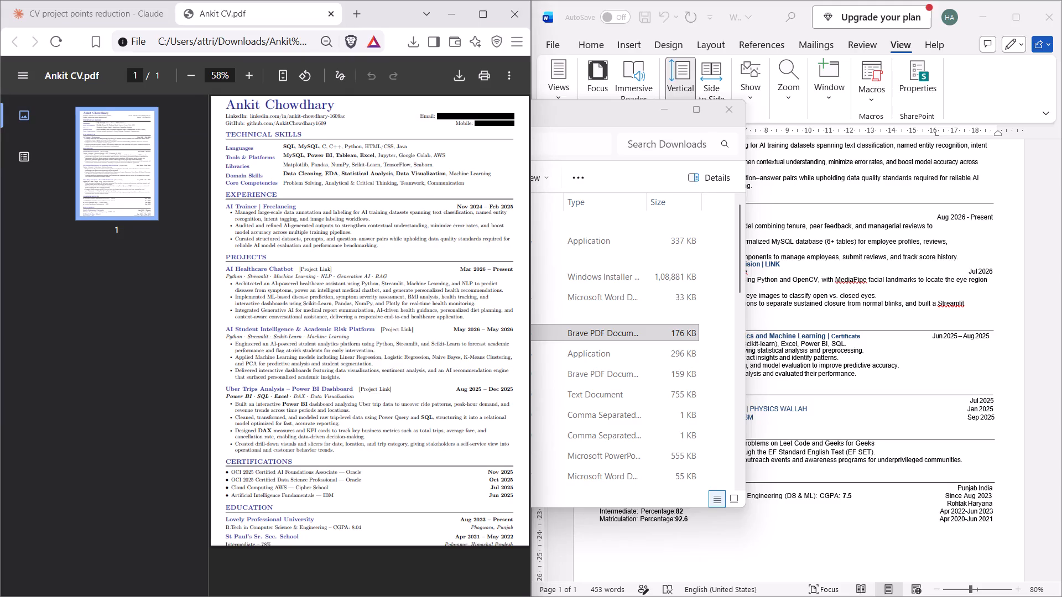
left_click_drag(193, 210, 539, 401)
Enlarge the reference CV to 77% and examine its Projects section, including bullet wording, tech stack lines and dates.
scroll(461, 294, "right", 1)
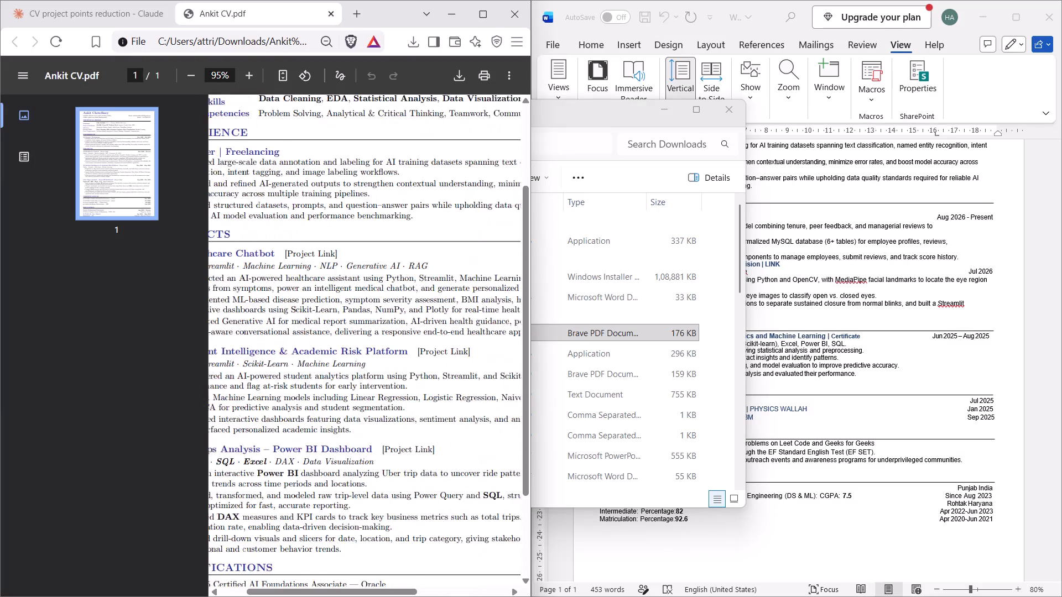
scroll(461, 294, "right", 1)
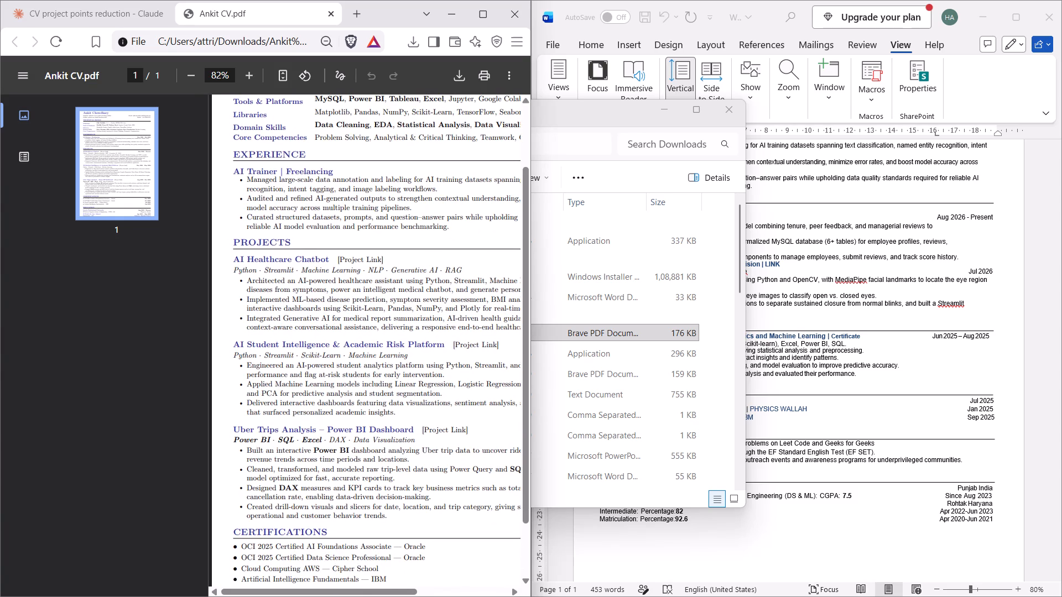
scroll(464, 296, "up", 2)
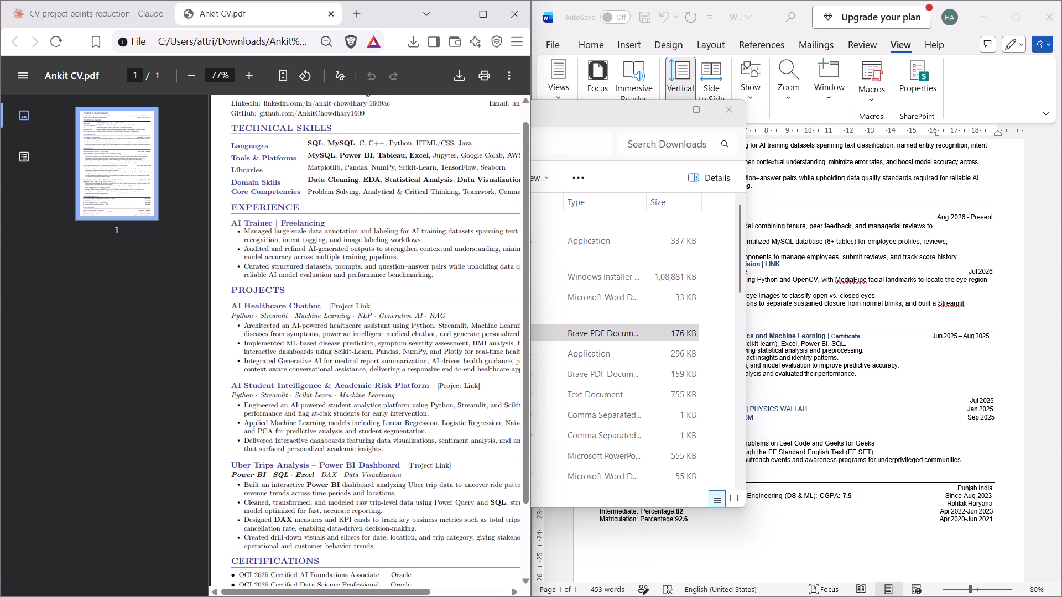
scroll(462, 335, "up", 1)
scroll(462, 335, "left", 1)
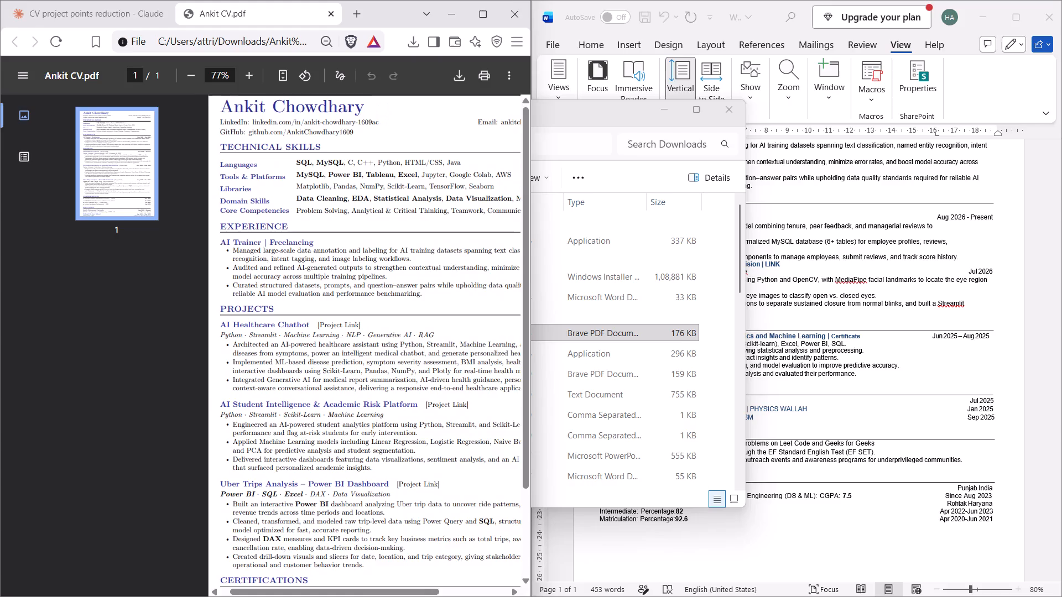
scroll(462, 335, "left", 1)
scroll(462, 335, "right", 1)
scroll(462, 335, "left", 1)
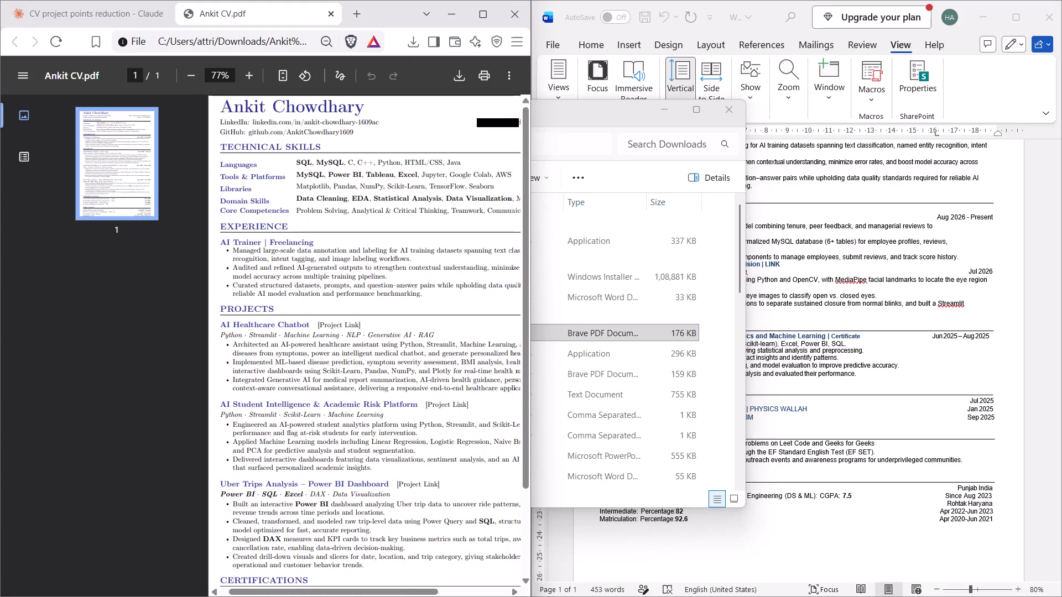
left_click(462, 335)
scroll(421, 315, "left", 1)
scroll(421, 315, "right", 1)
left_click(421, 334)
scroll(421, 334, "left", 1)
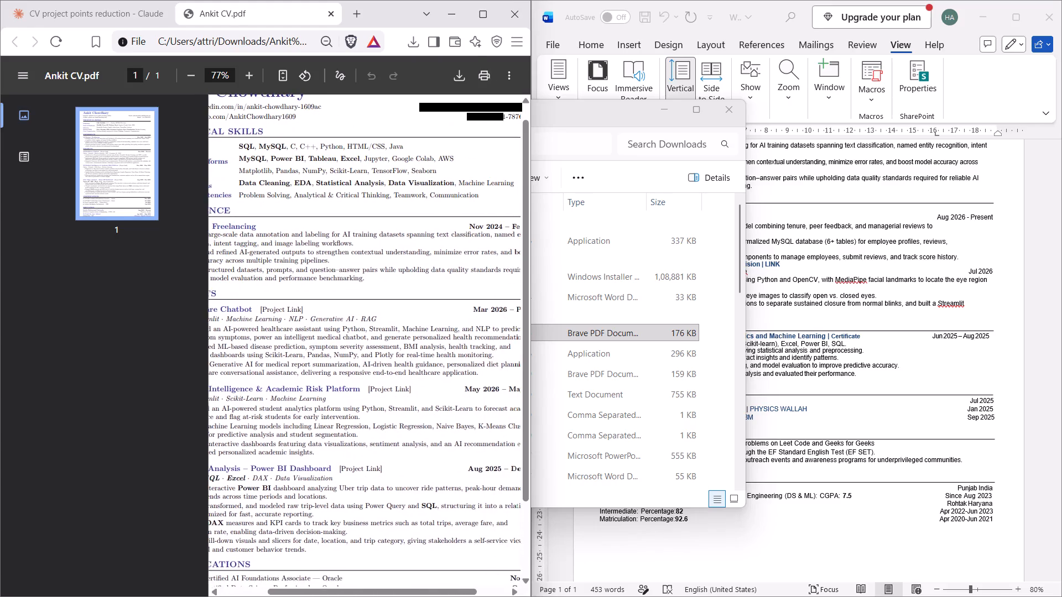
scroll(421, 334, "left", 1)
left_click(479, 307)
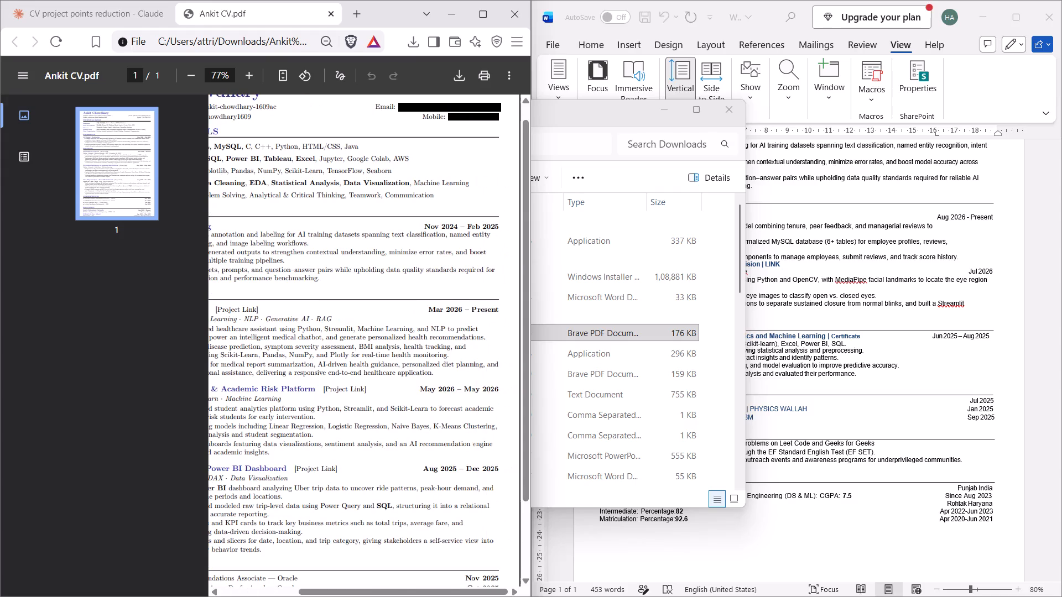
Minimize the Downloads folder window so the reference CV and the résumé are both uncovered.
left_click(636, 110)
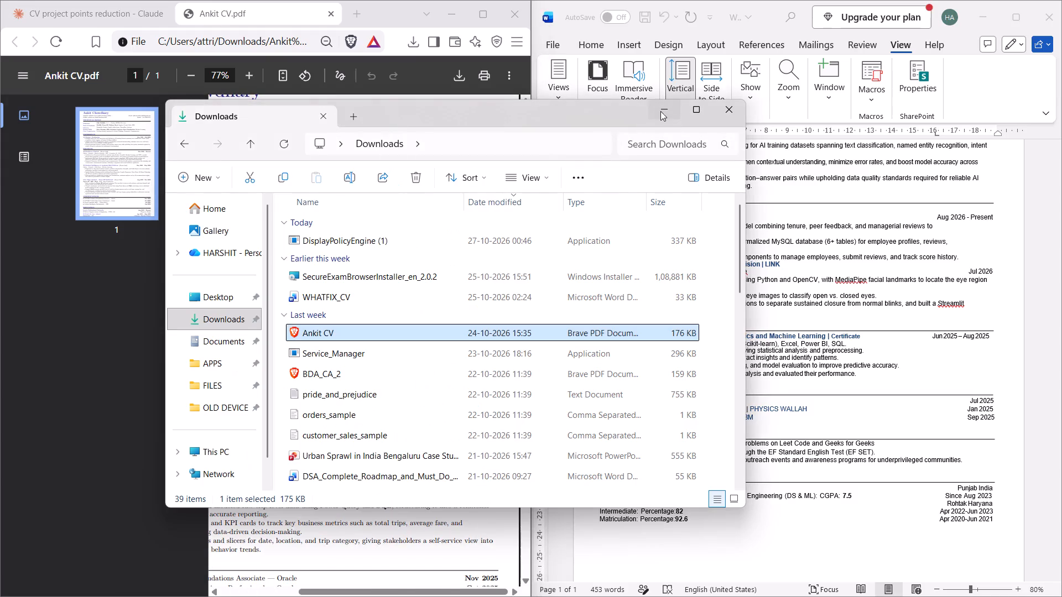
left_click(660, 111)
Compare the résumé's Project section, including the Karma Score bullets and tech stack line, with the Projects section of the reference CV.
scroll(457, 242, "right", 2)
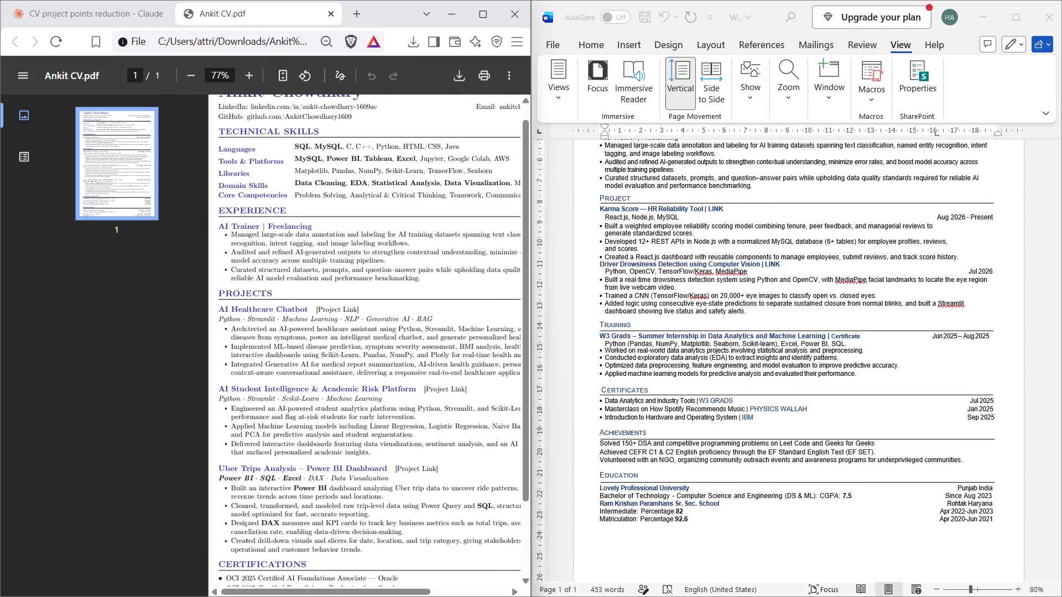
left_click(647, 249)
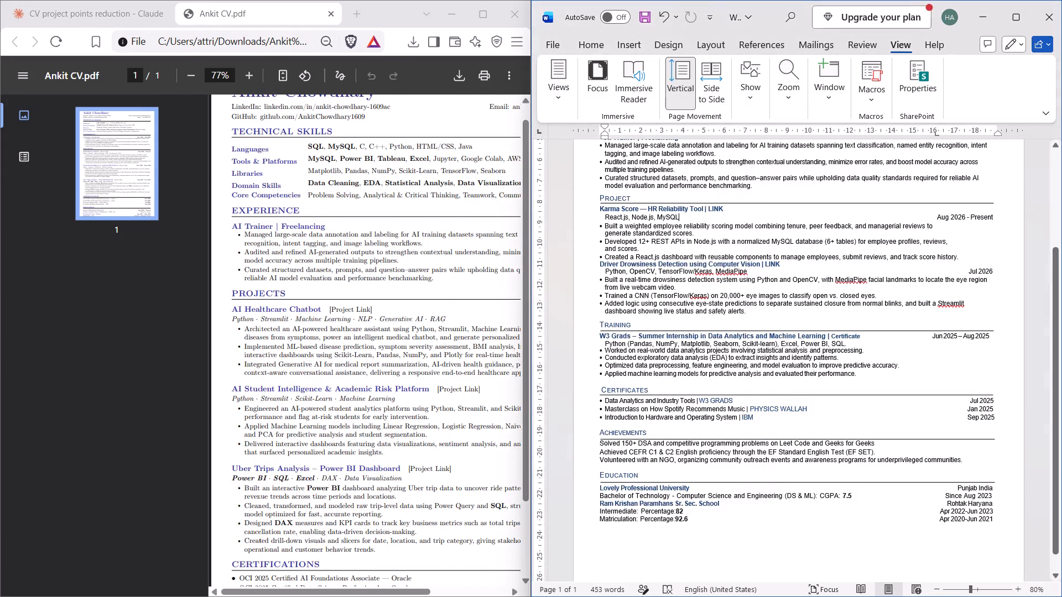
left_click_drag(960, 259, 919, 248)
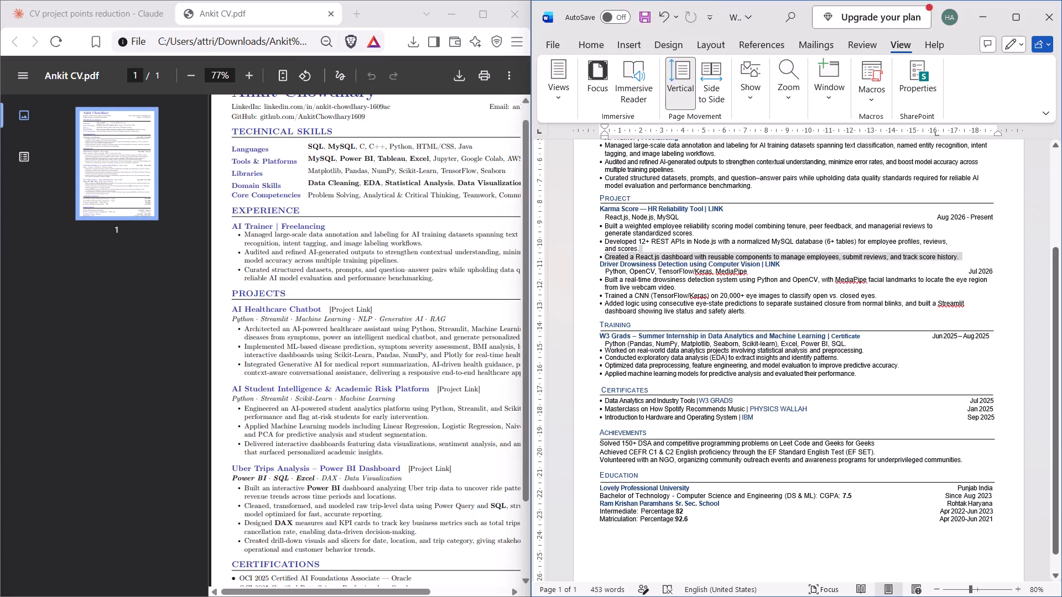
left_click_drag(919, 248, 608, 219)
left_click(608, 219)
scroll(608, 219, "up", 1)
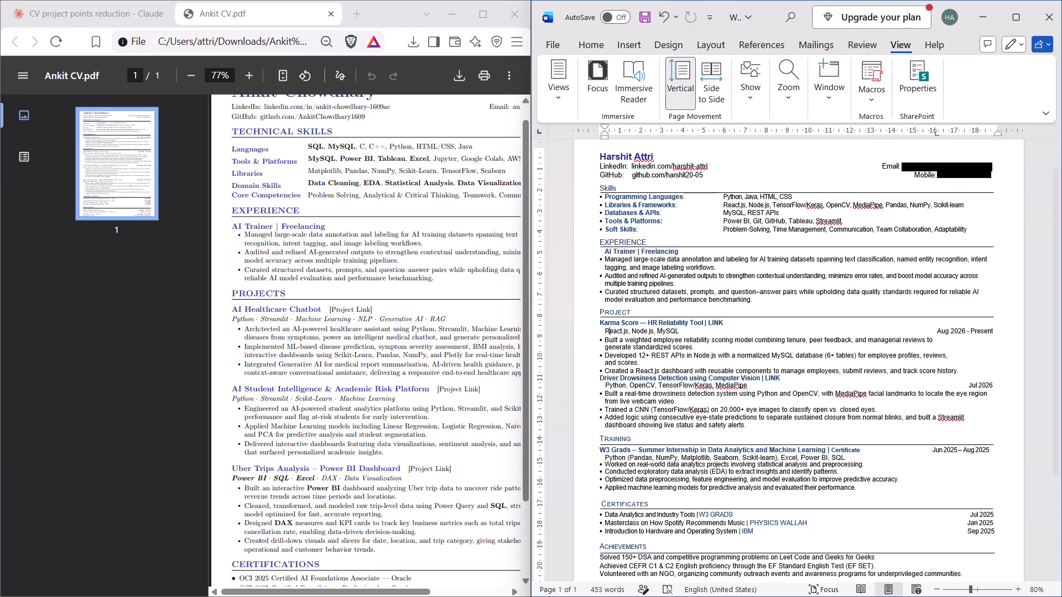
left_click(461, 334)
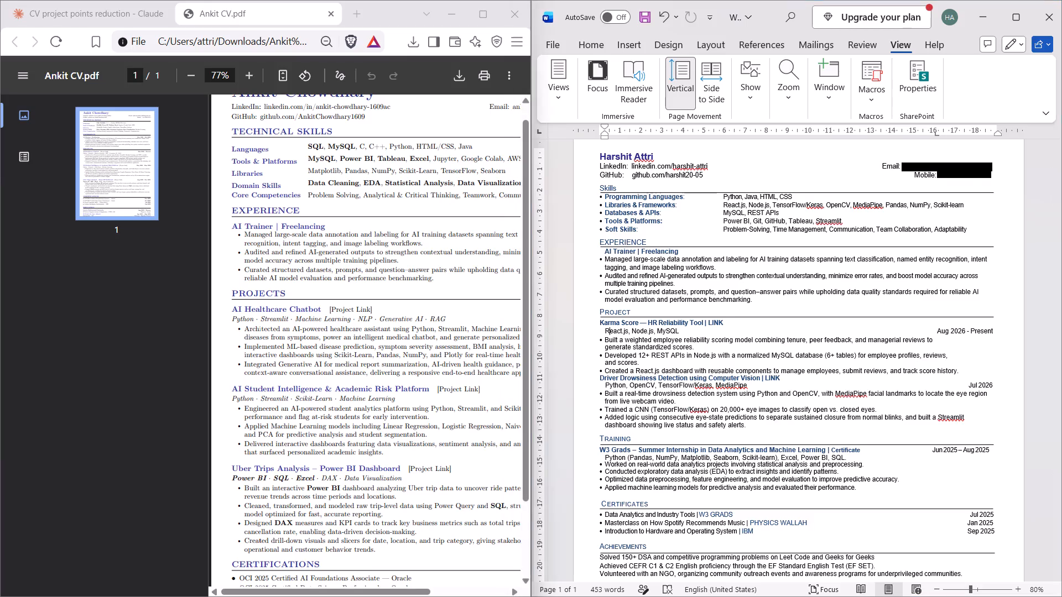
scroll(461, 334, "left", 1)
scroll(461, 334, "right", 1)
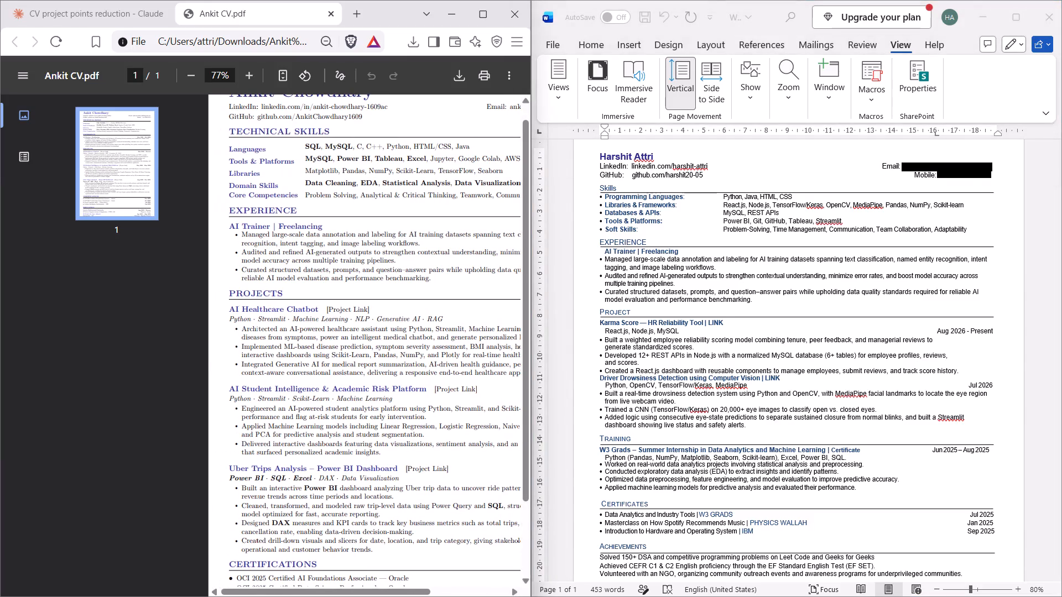
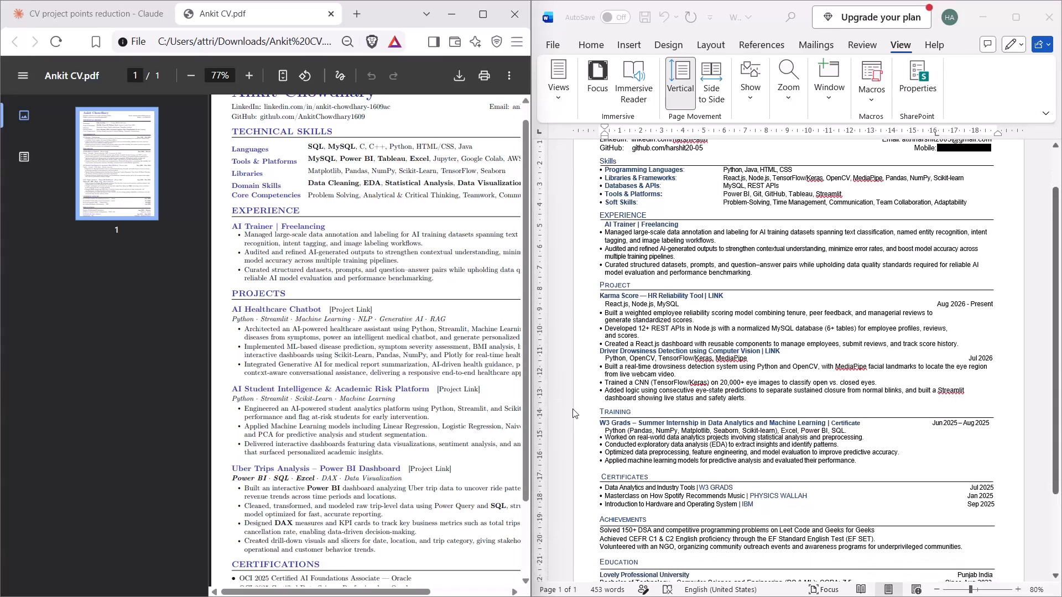
scroll(572, 409, "down", 2)
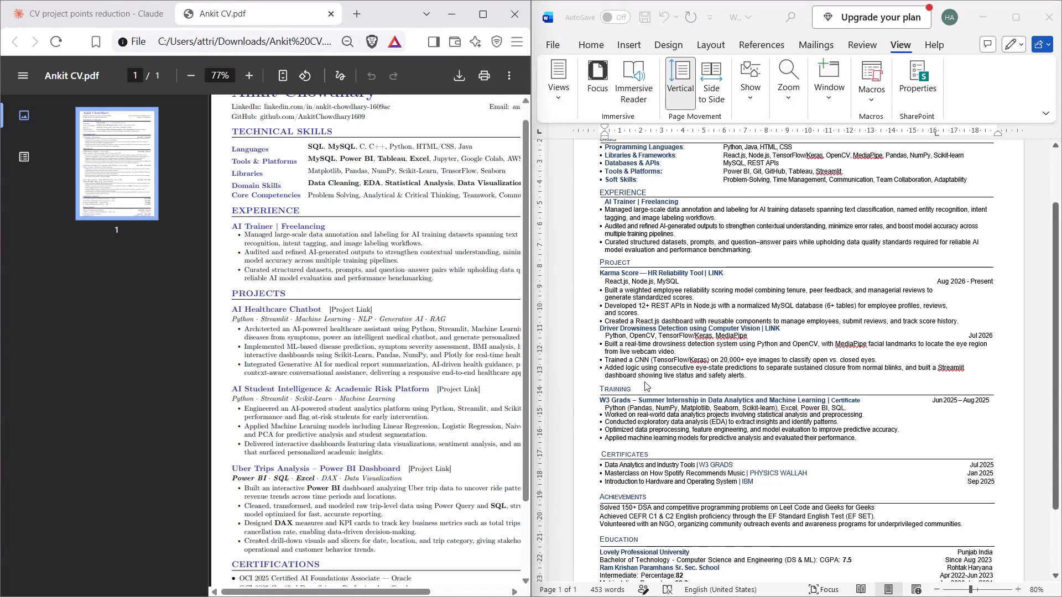
scroll(369, 400, "up", 1)
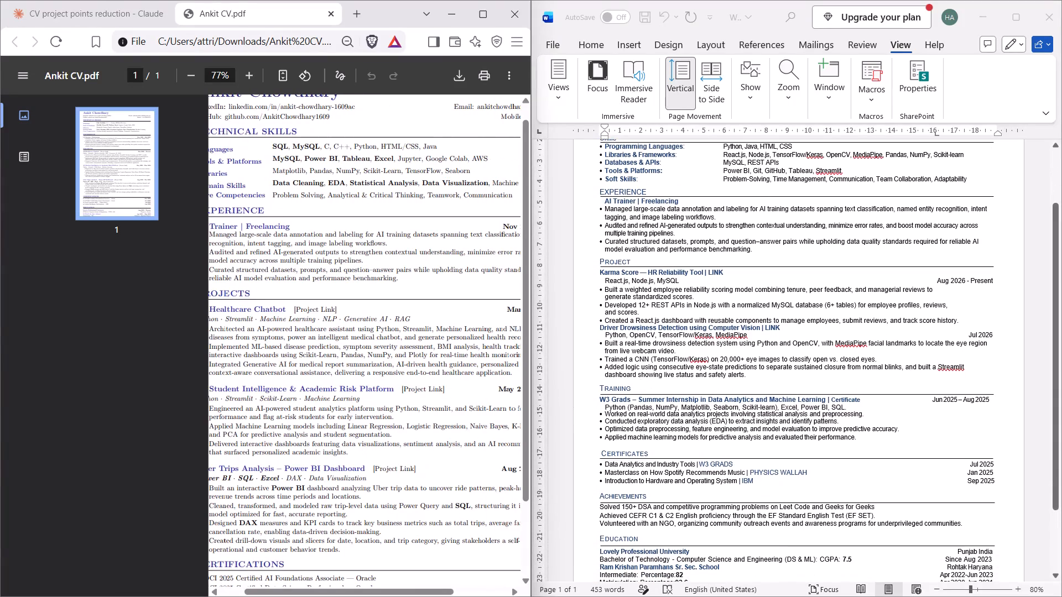
scroll(369, 400, "up", 1)
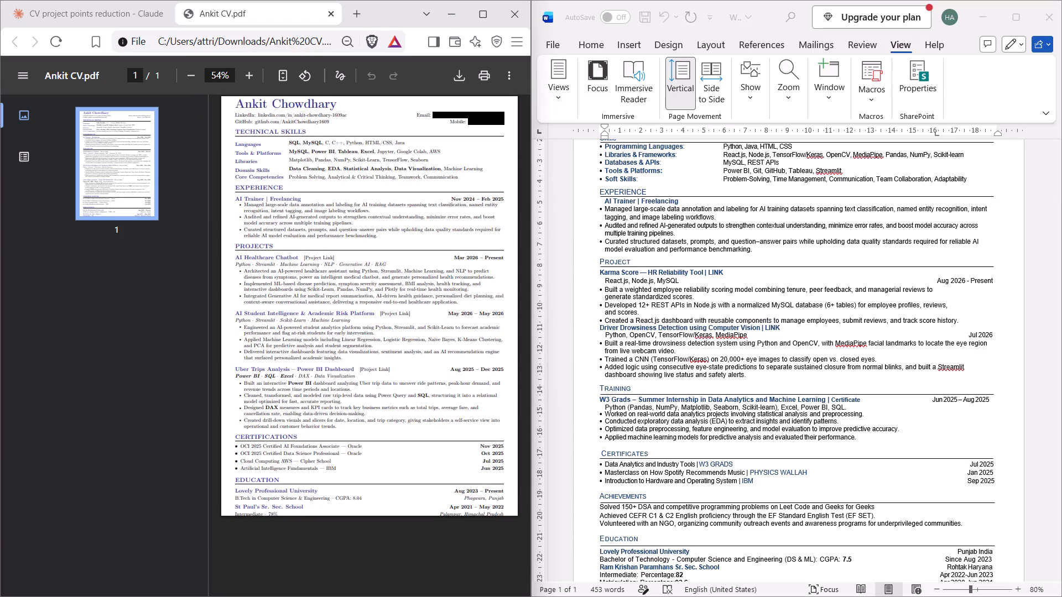
key("shift+super+s")
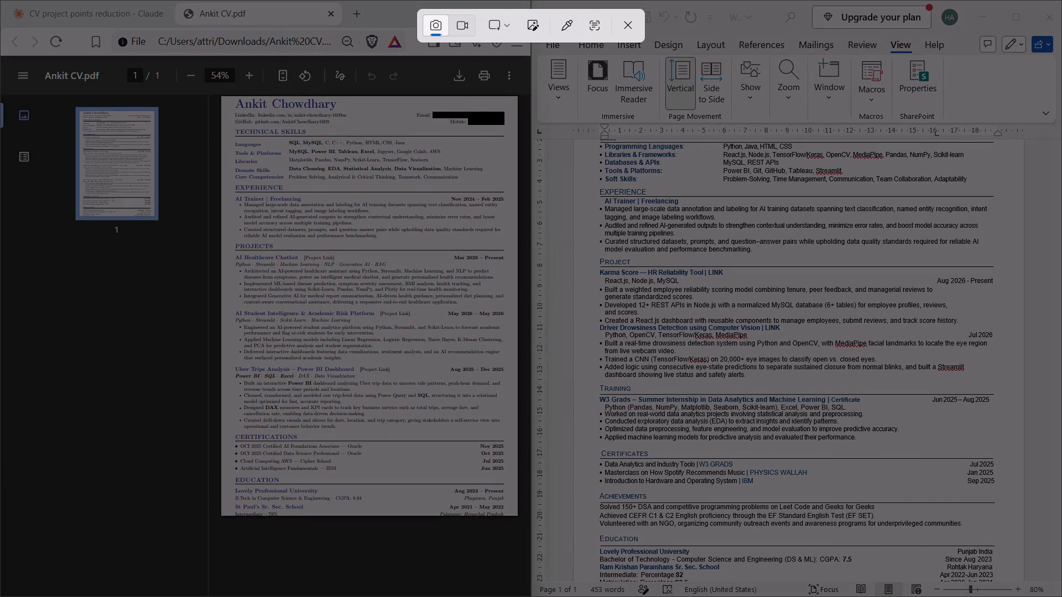
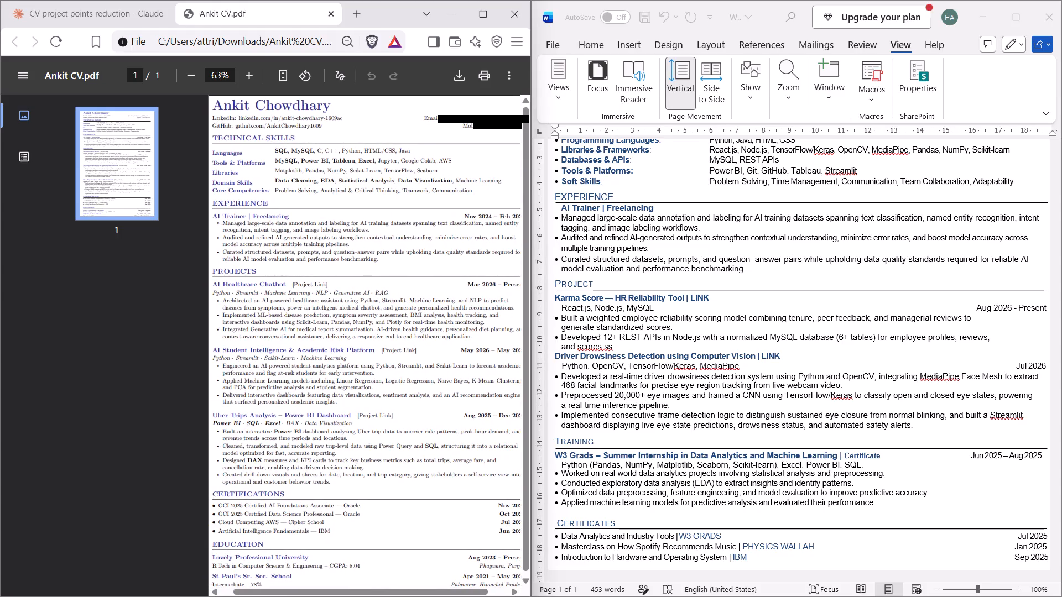
left_click_drag(222, 300, 486, 300)
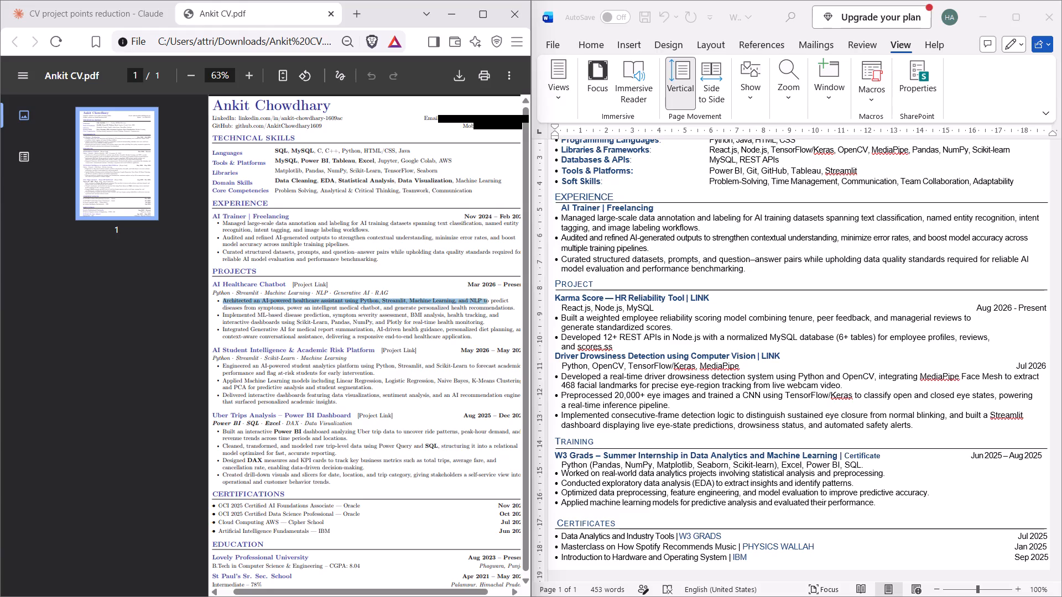
left_click_drag(486, 300, 510, 308)
key("ctrl+c")
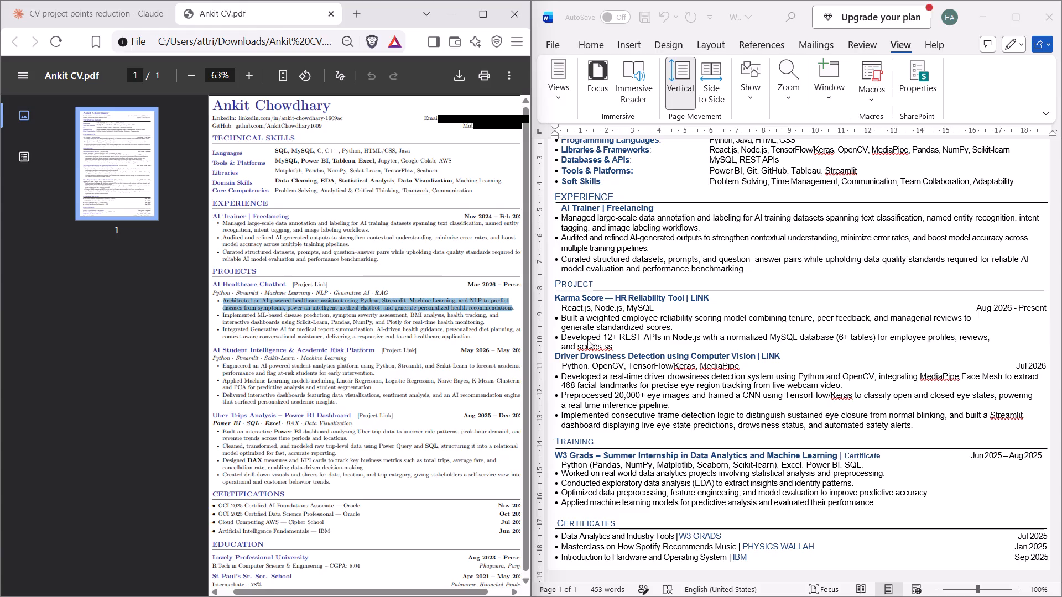
left_click(566, 309)
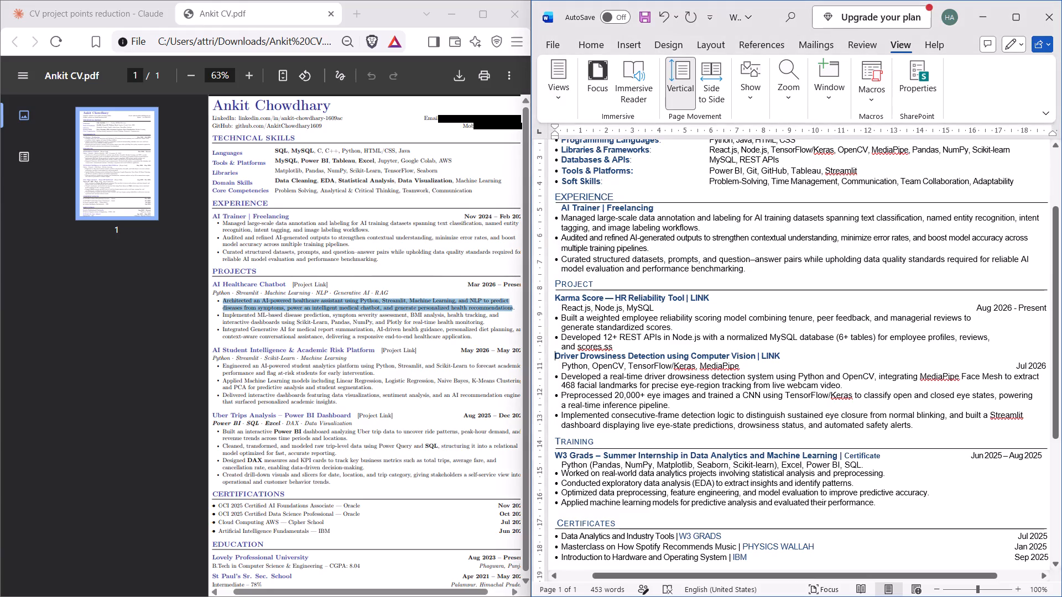
left_click_drag(561, 317, 665, 327)
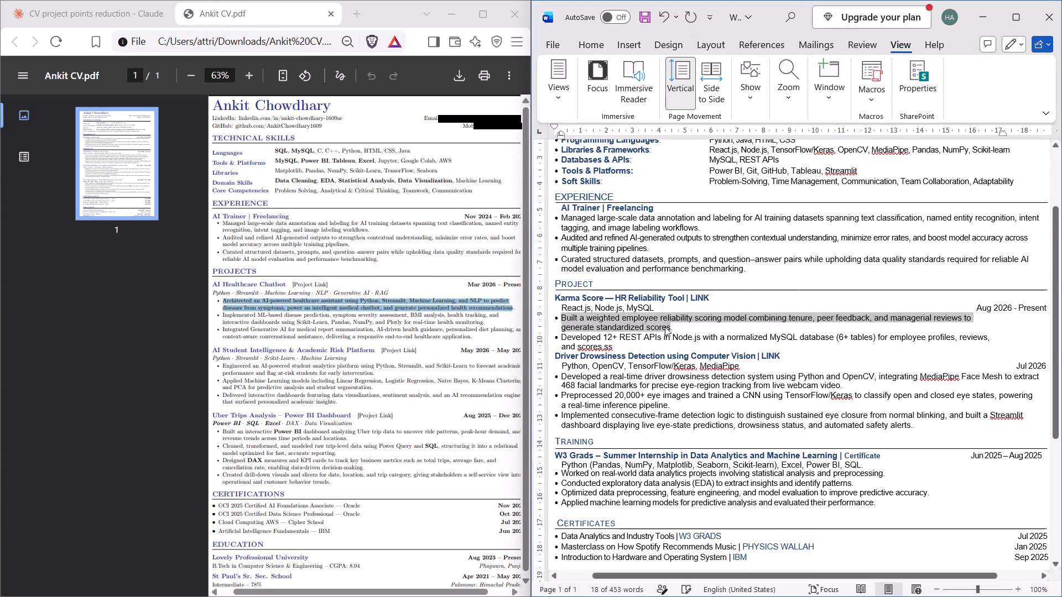
key("ctrl+v")
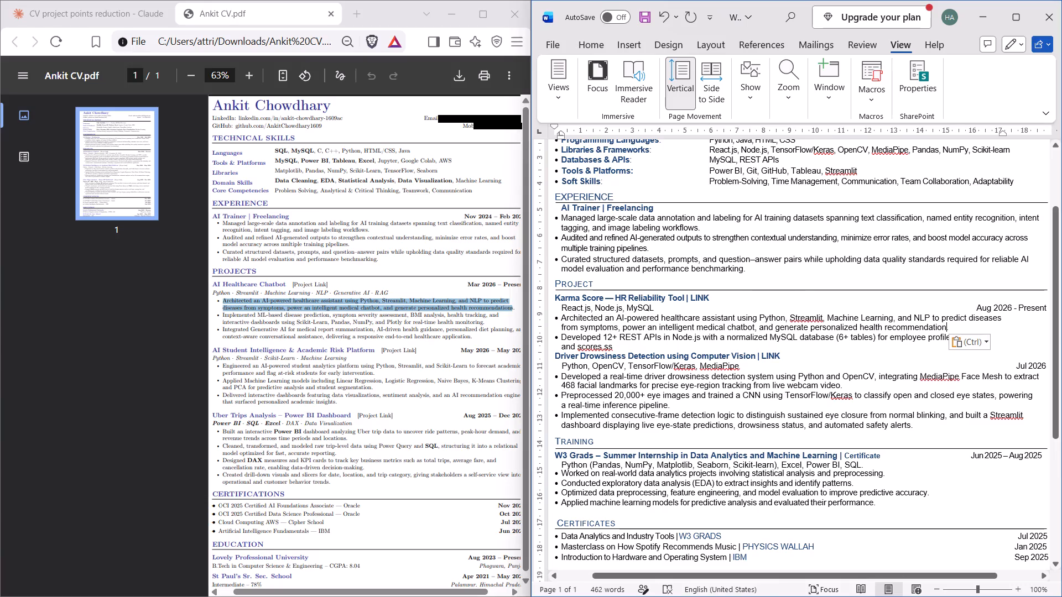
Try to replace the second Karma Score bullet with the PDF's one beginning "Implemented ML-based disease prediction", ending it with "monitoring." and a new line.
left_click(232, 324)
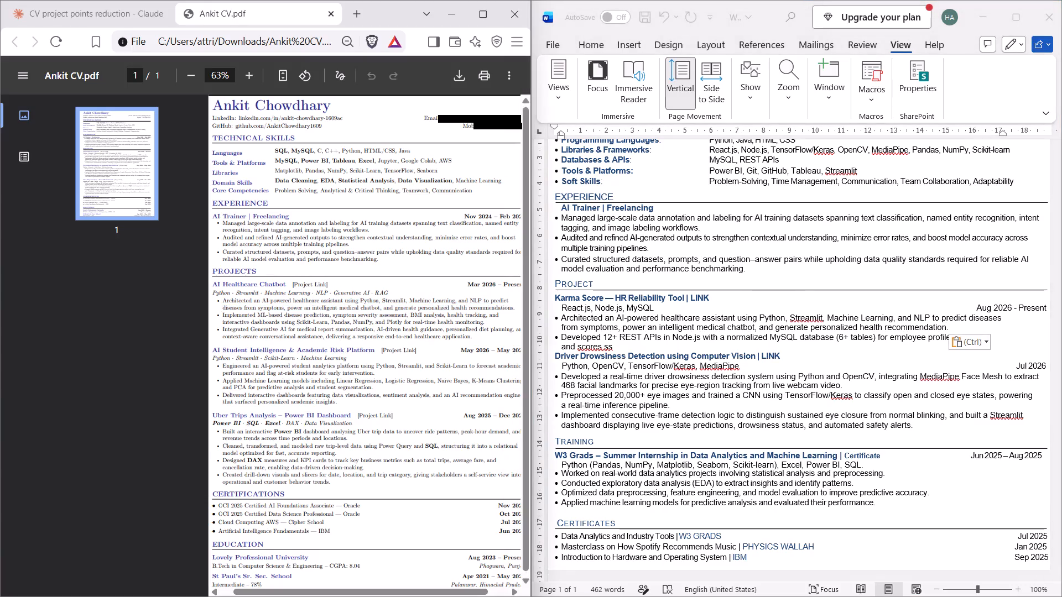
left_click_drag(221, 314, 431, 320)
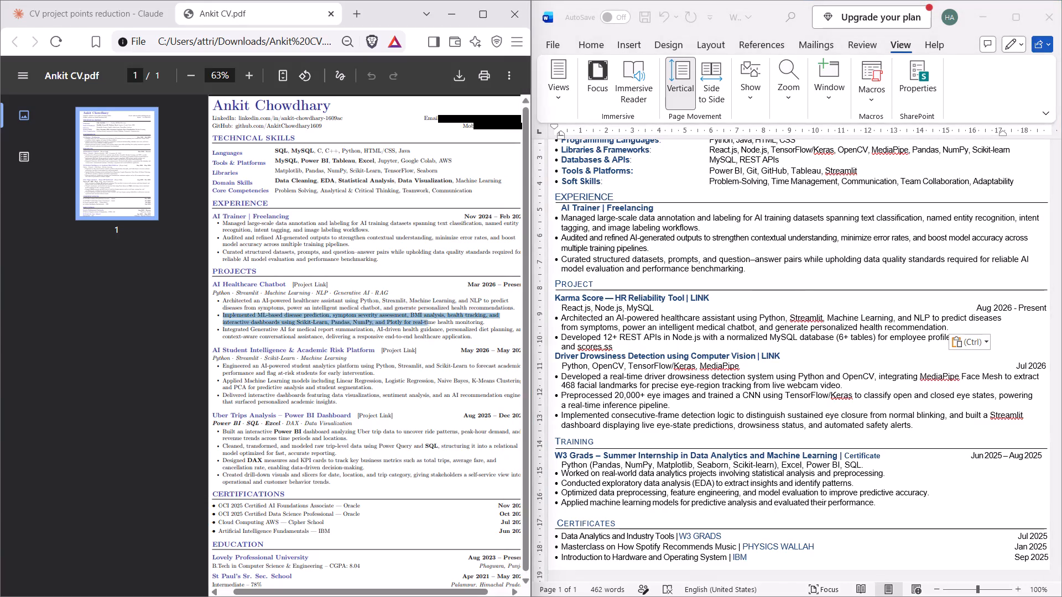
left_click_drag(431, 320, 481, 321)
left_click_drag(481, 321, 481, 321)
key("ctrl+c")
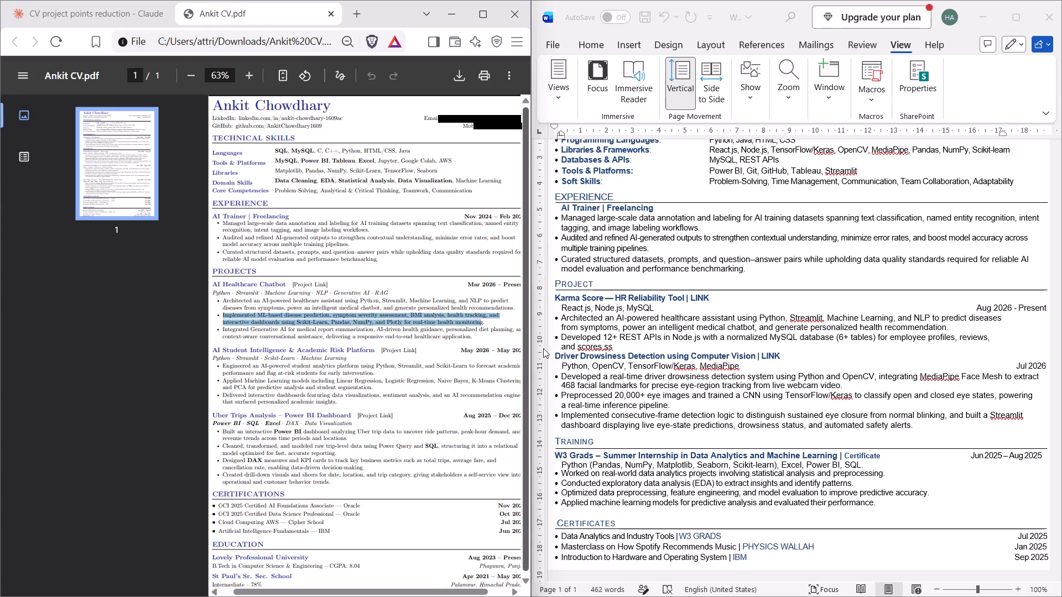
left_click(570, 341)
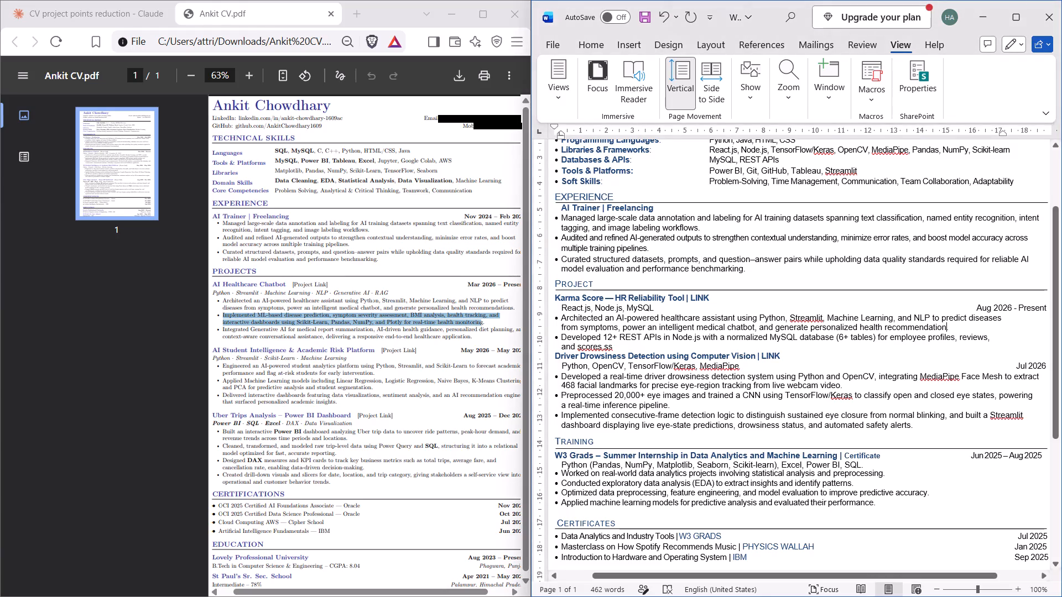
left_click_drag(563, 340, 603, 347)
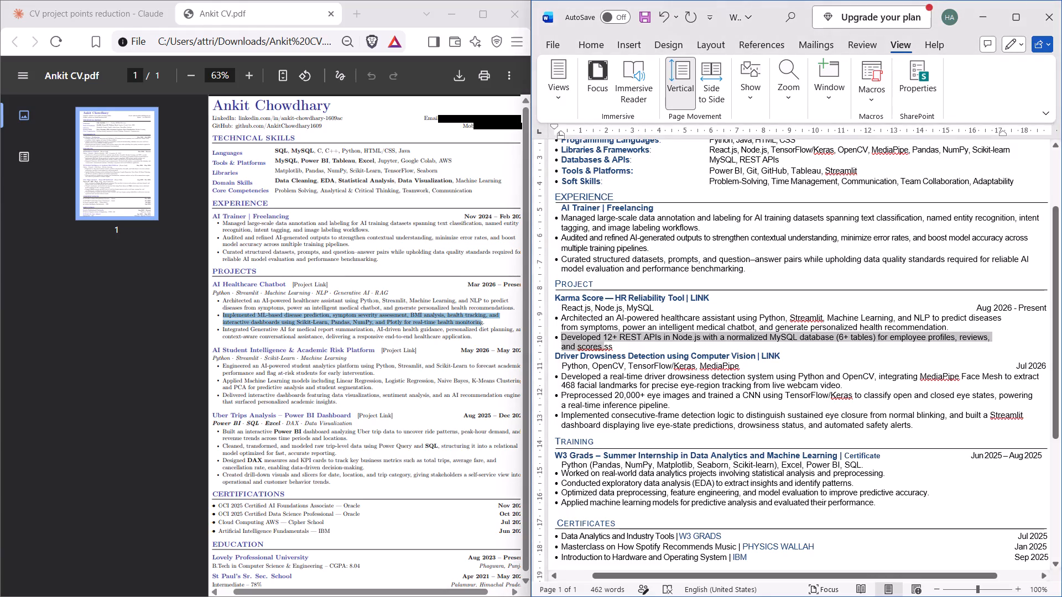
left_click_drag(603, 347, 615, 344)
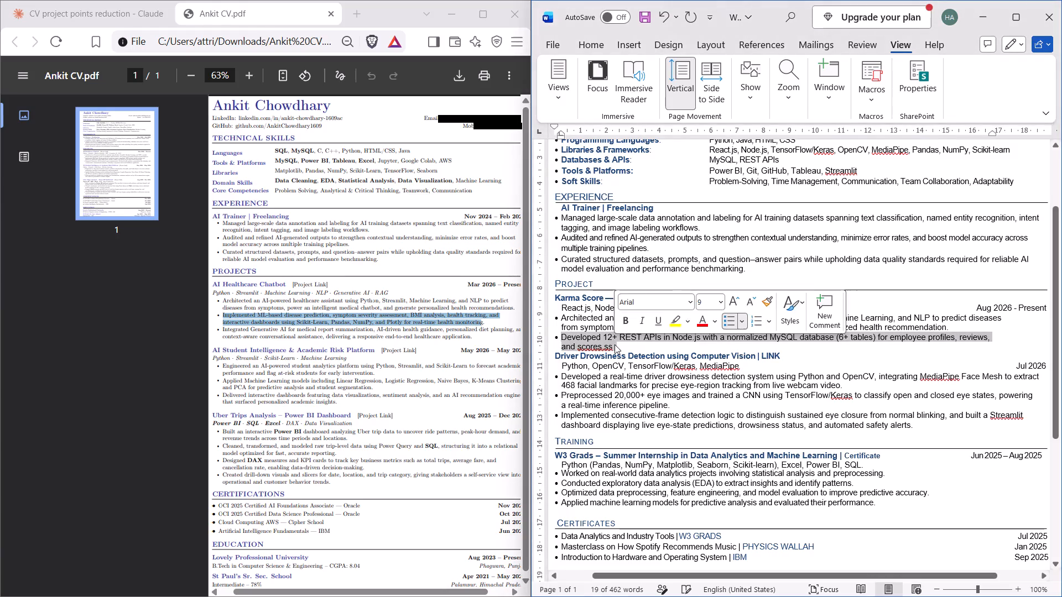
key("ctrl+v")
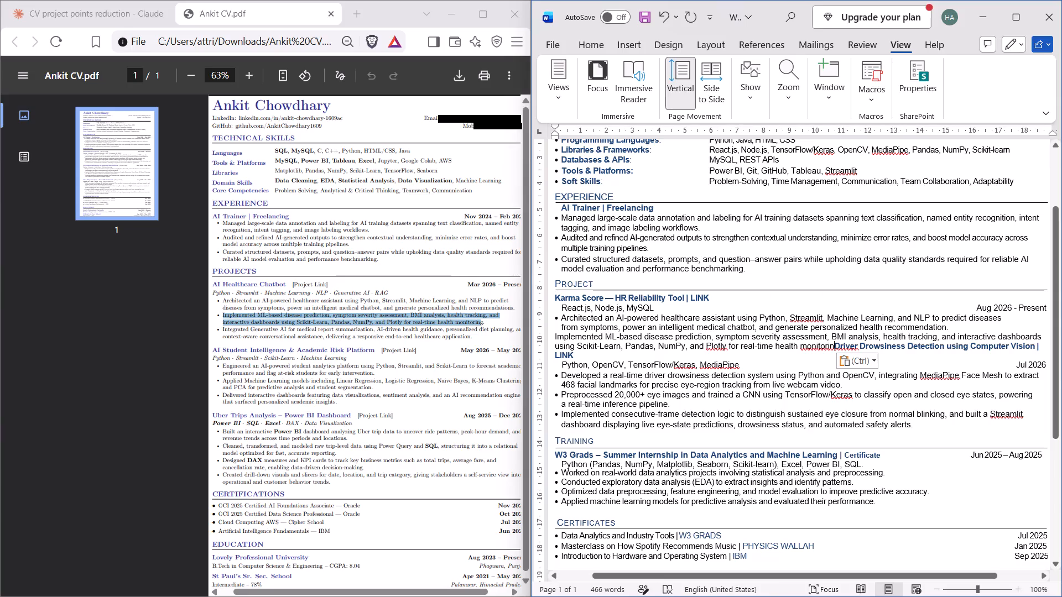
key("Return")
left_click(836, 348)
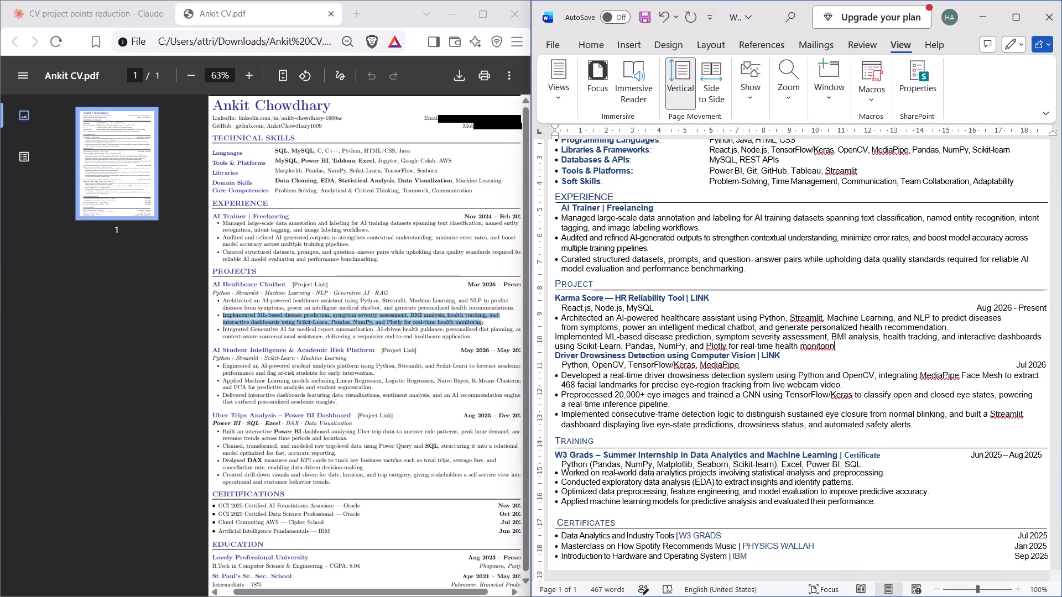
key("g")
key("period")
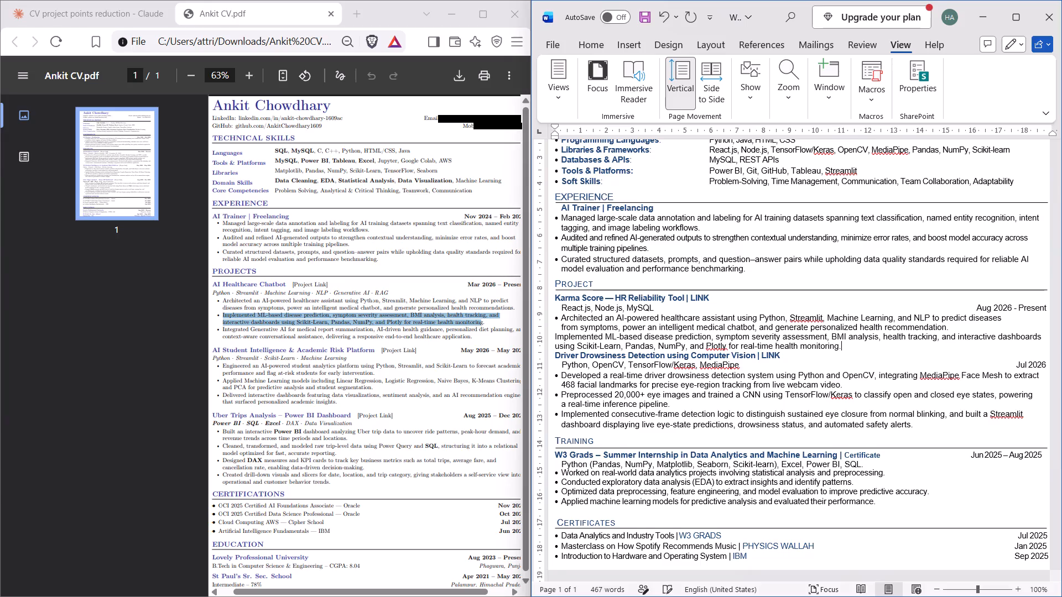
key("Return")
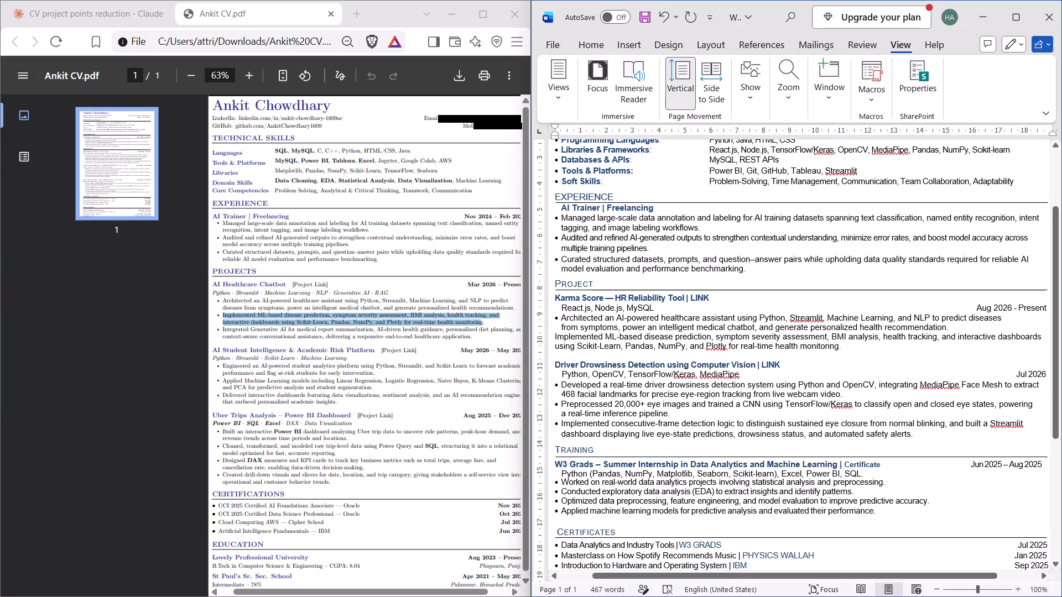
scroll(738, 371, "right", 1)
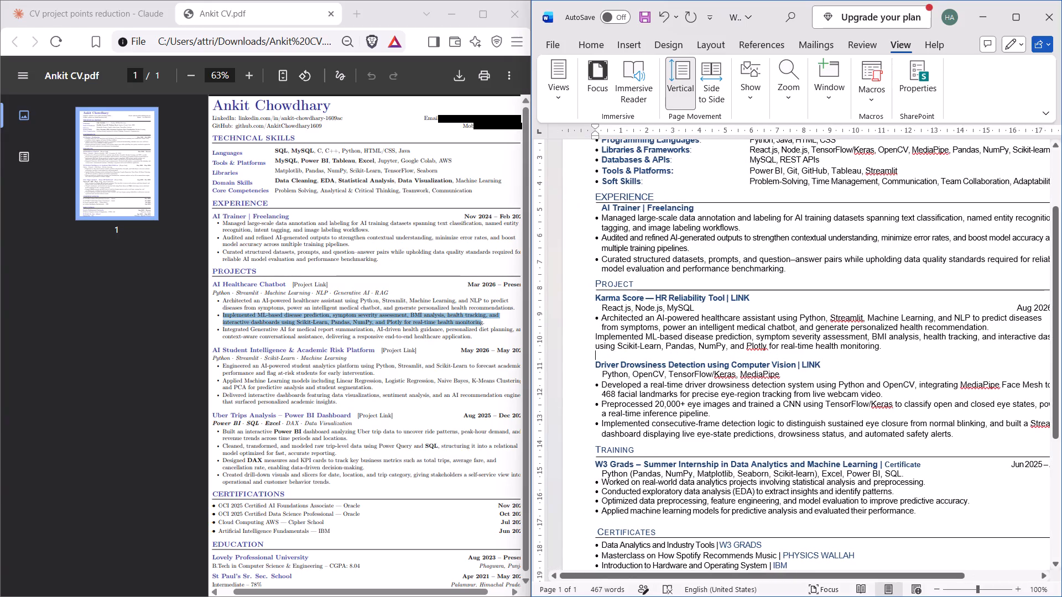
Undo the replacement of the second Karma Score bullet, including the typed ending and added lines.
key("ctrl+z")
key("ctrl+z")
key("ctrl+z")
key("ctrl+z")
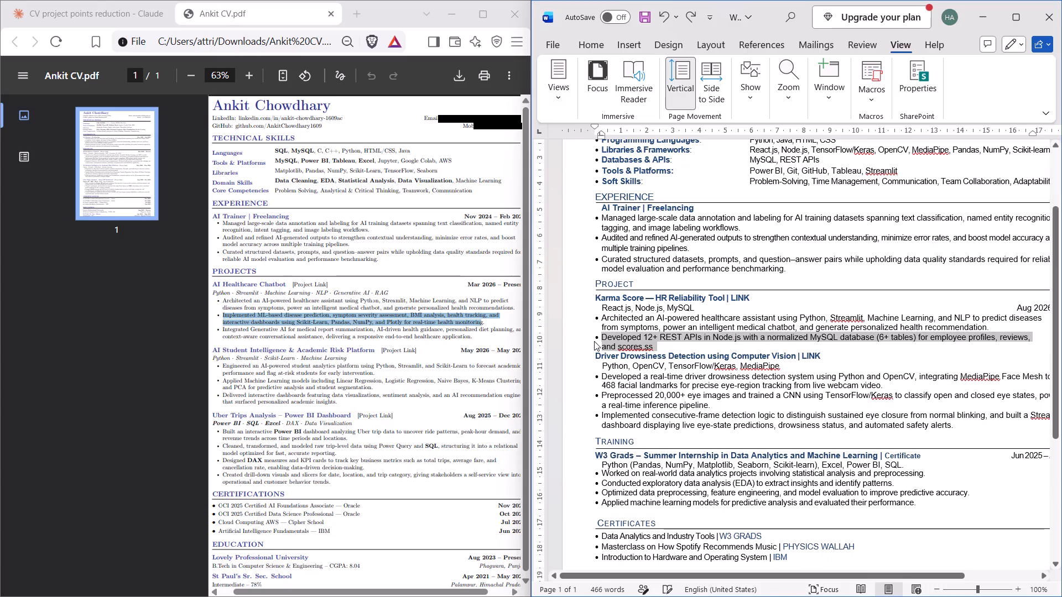
Duplicate the Karma Score bullet beginning "Developed 12+ REST APIs" as a third bullet directly below it, leaving no empty bullet.
left_click(631, 338)
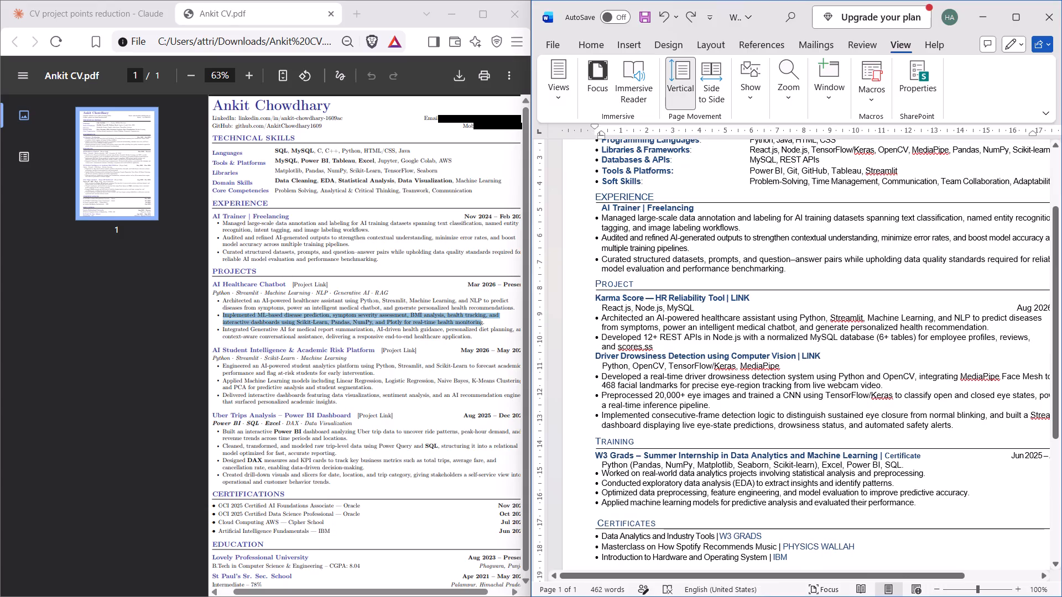
left_click_drag(658, 347, 602, 338)
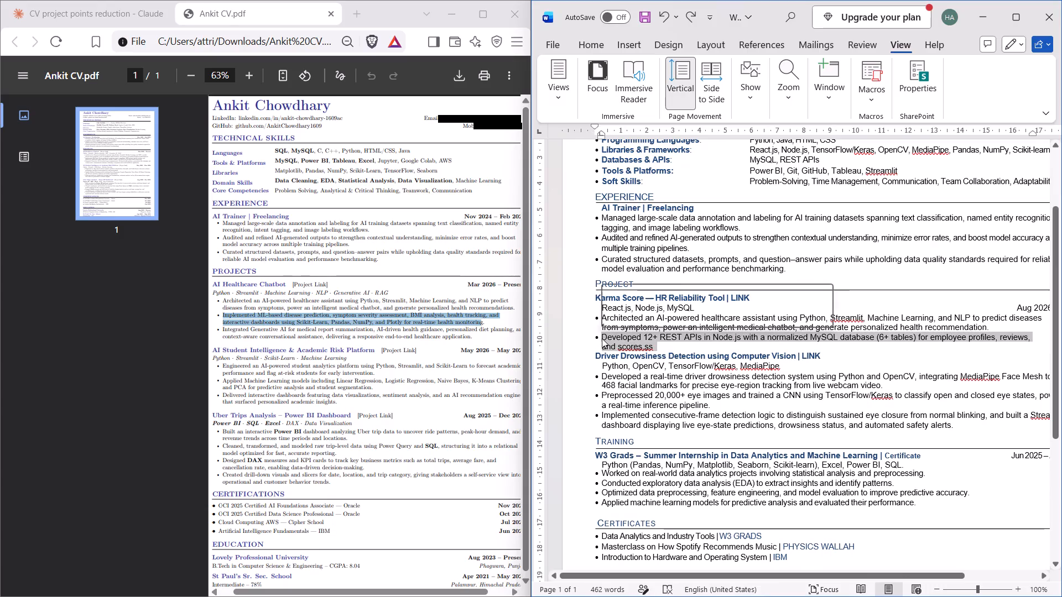
key("ctrl+c")
left_click(655, 342)
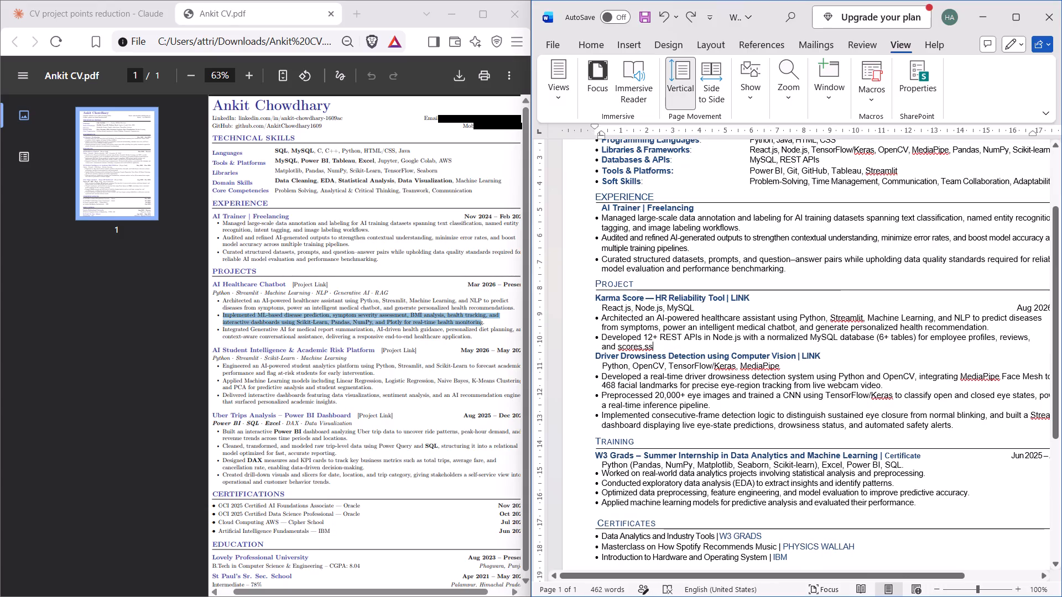
left_click(657, 346)
key("Return")
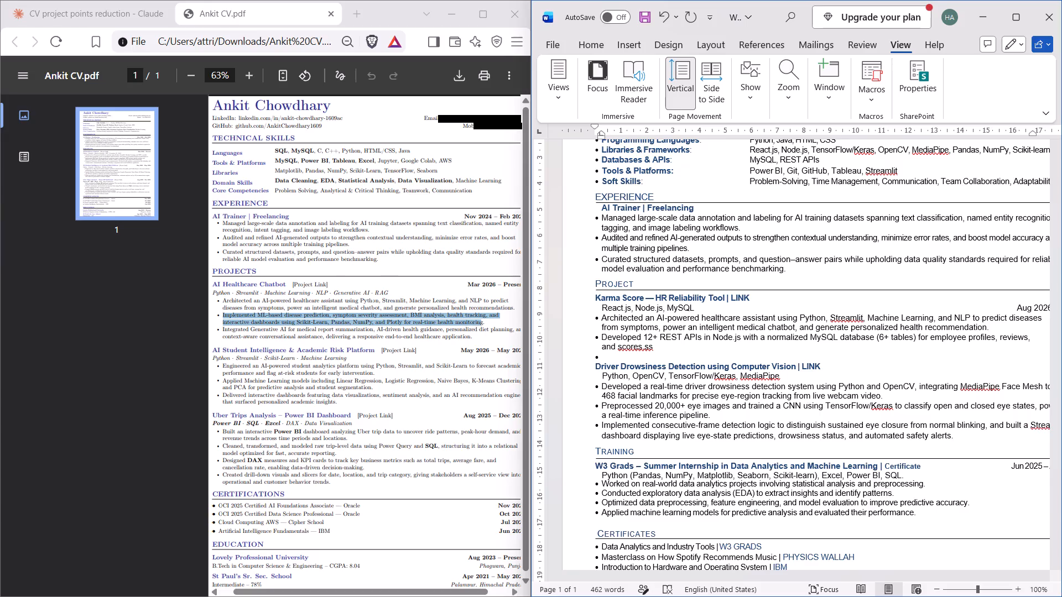
key("ctrl+v")
key("BackSpace")
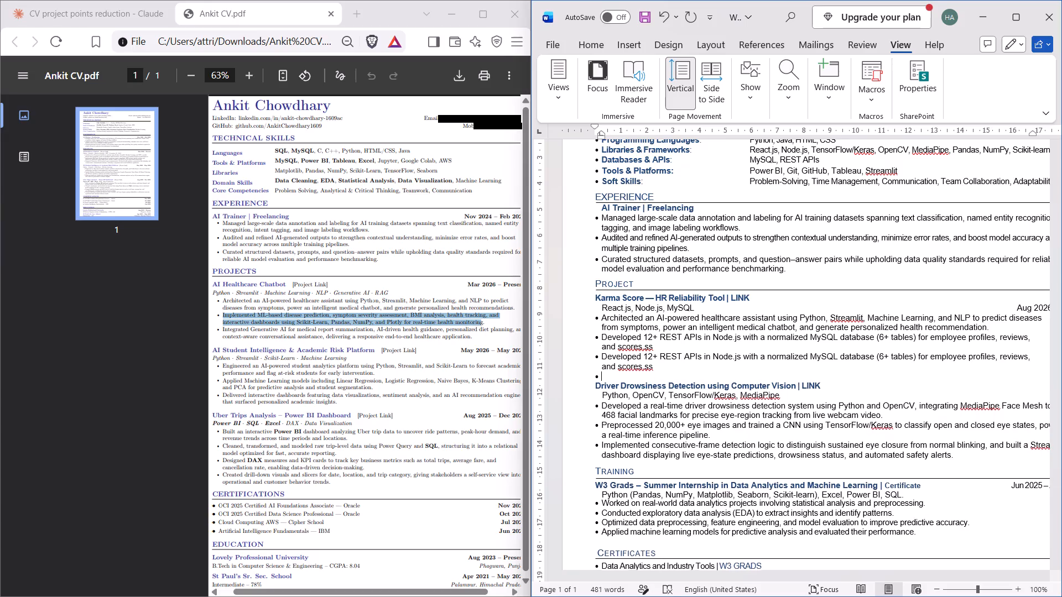
key("BackSpace")
key("BackSpace")
key("BackSpace")
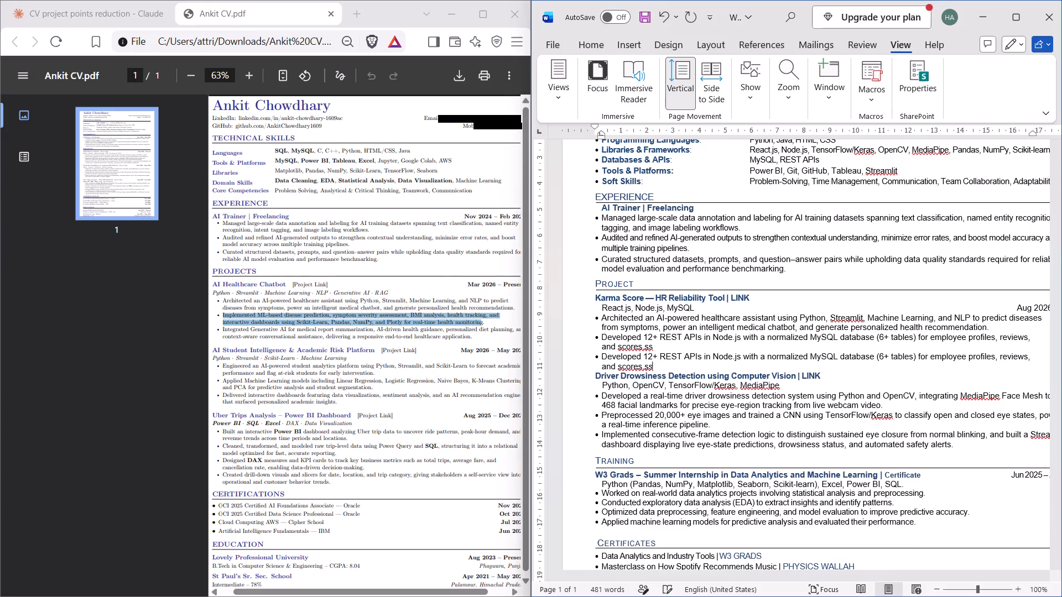
Replace the second Karma Score bullet with the PDF's one beginning "Implemented ML-based disease prediction", keeping the duplicate as a separate bullet below.
left_click(479, 322)
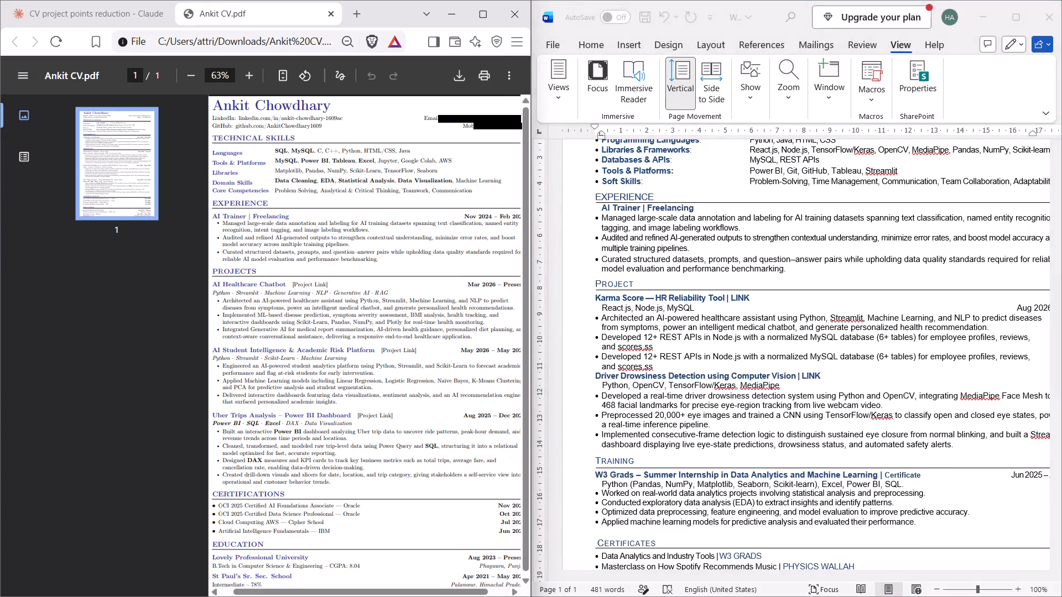
left_click_drag(486, 322, 219, 316)
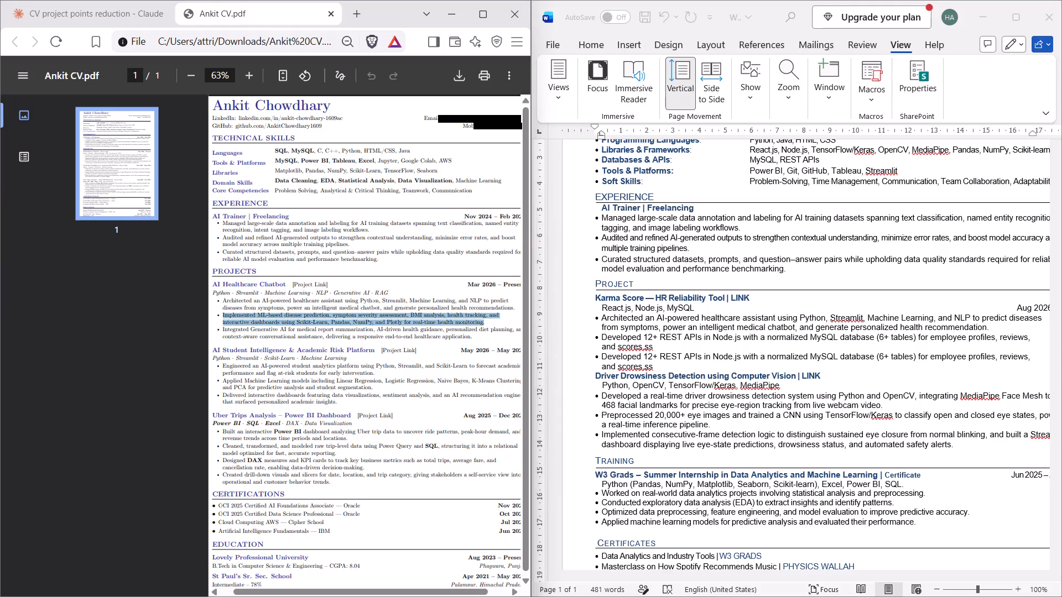
key("ctrl+c")
left_click(657, 349)
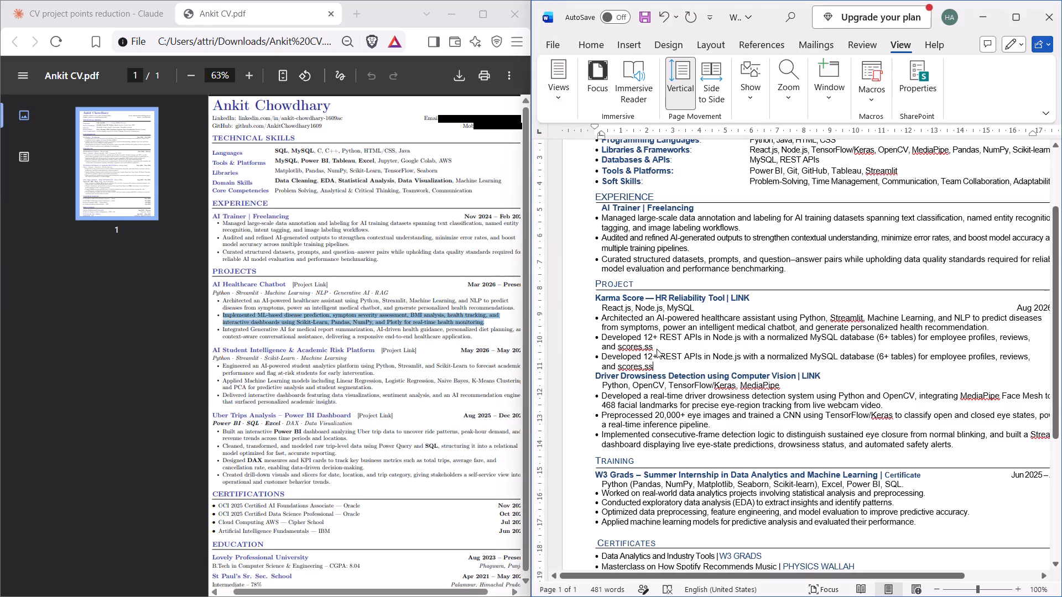
left_click_drag(654, 343, 604, 339)
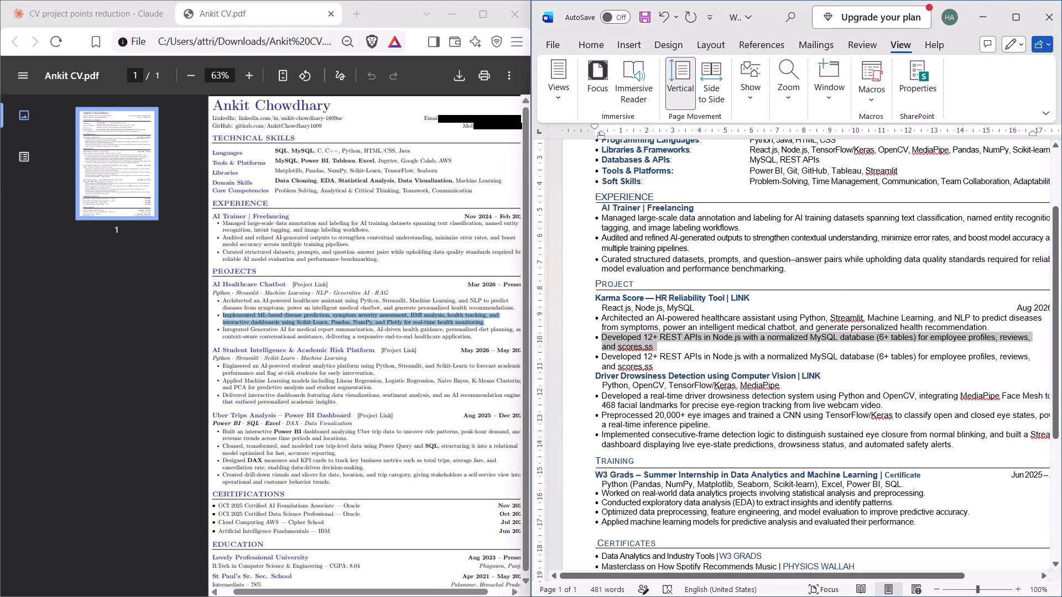
left_click_drag(604, 339, 604, 338)
key("ctrl+v")
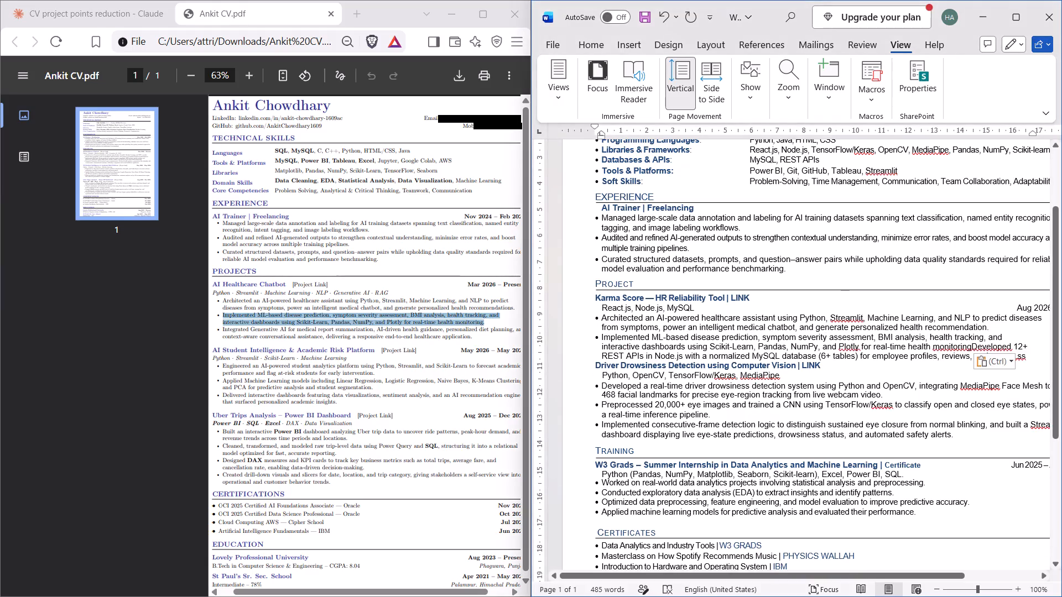
key("Return")
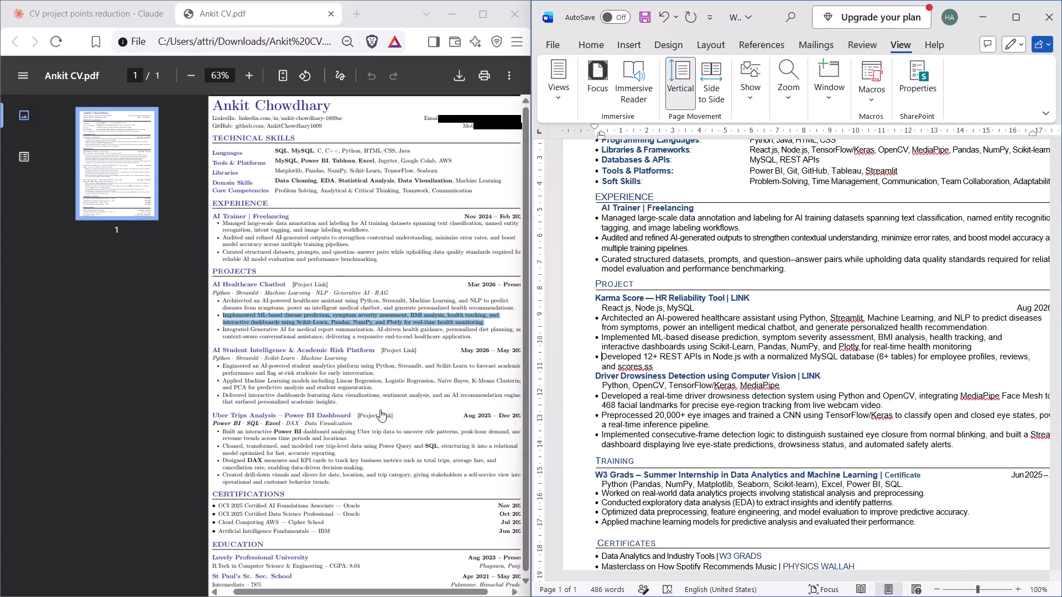
Replace the third Karma Score bullet with the PDF's text beginning "Integrated Generative AI for medical report summarization", ending it with "application.".
left_click_drag(222, 329, 407, 336)
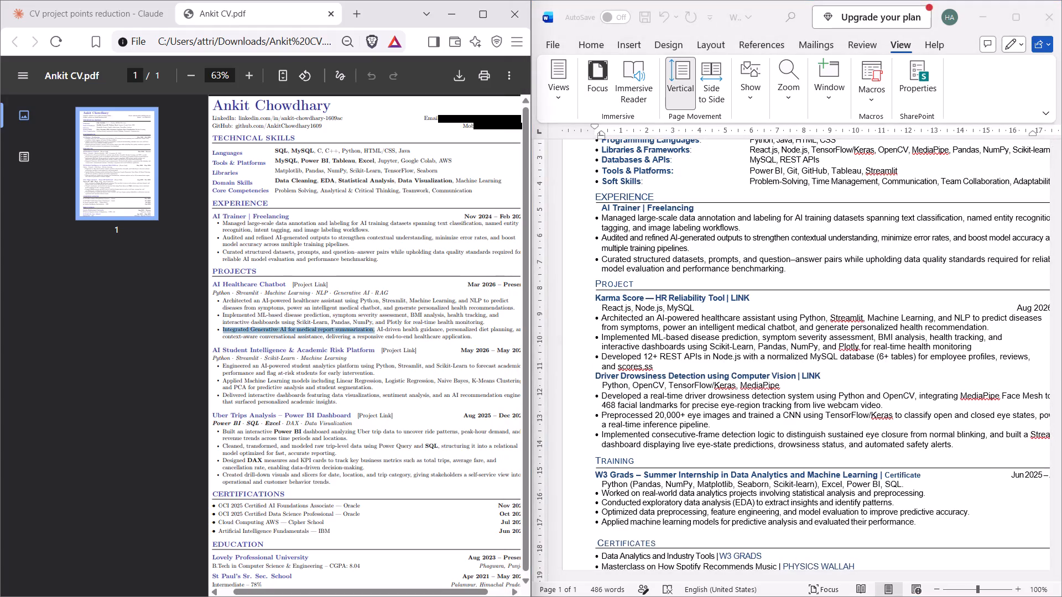
left_click_drag(407, 336, 475, 337)
key("ctrl+c")
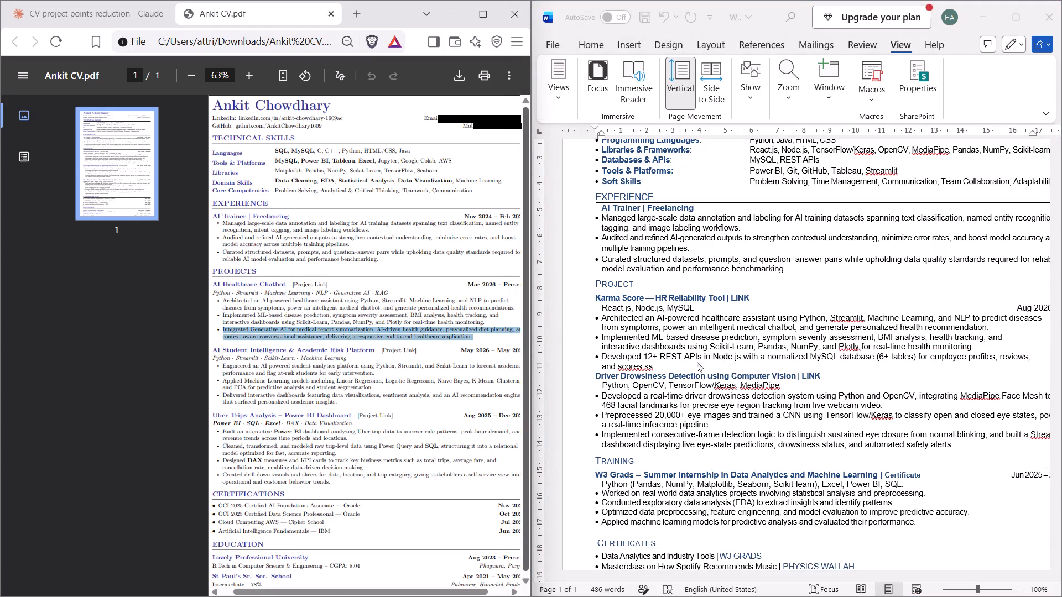
left_click(612, 362)
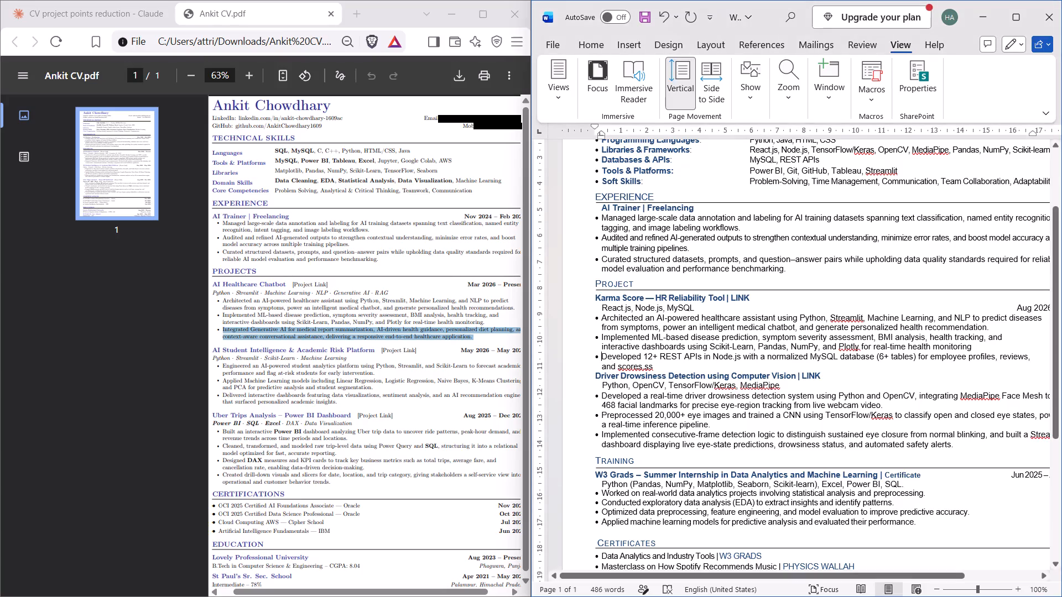
left_click_drag(602, 357, 652, 363)
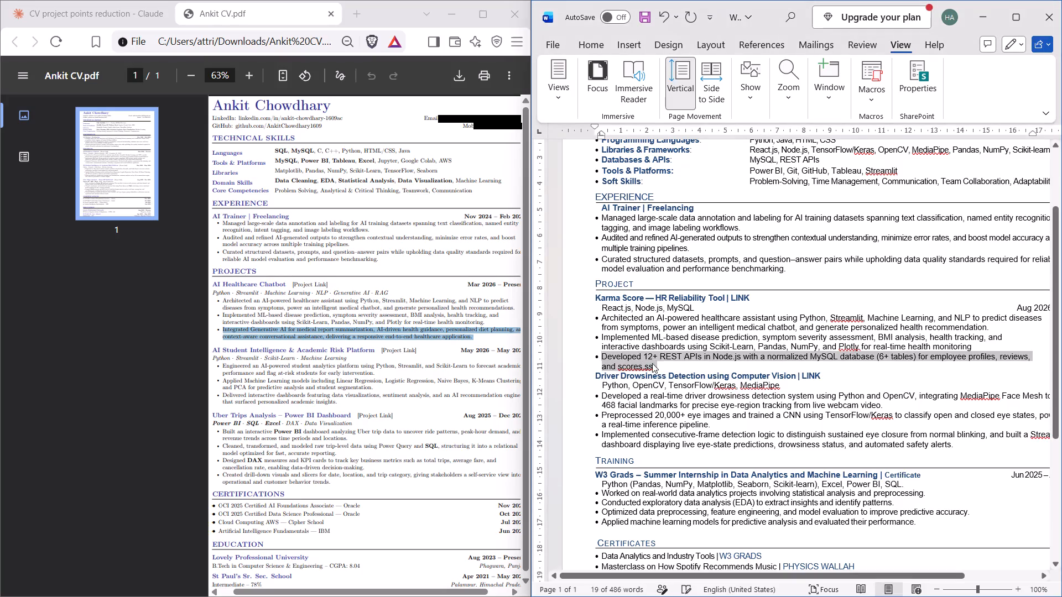
key("ctrl+v")
key("Return")
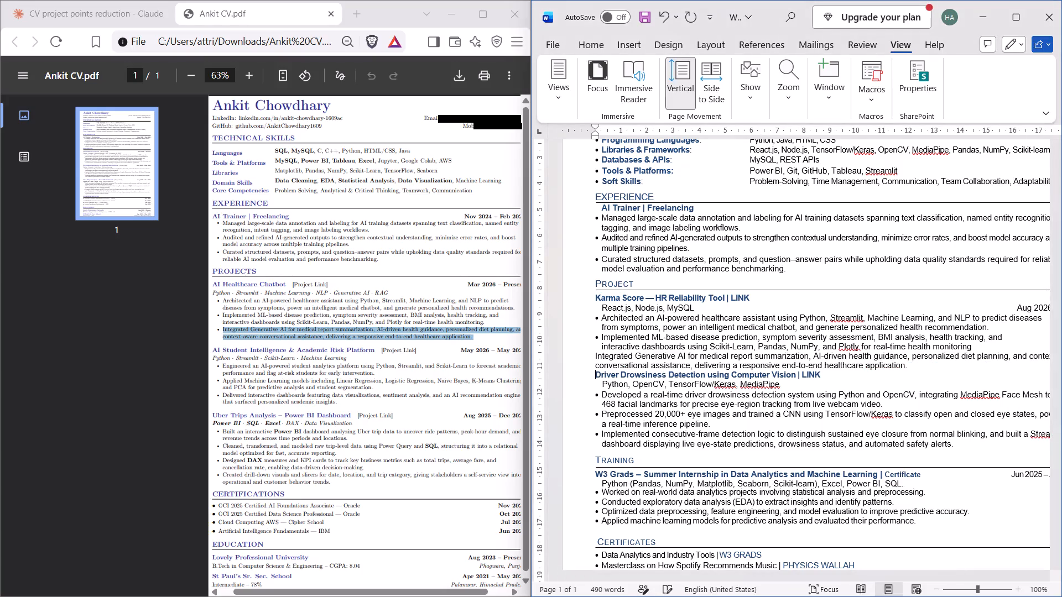
left_click(918, 365)
key("BackSpace")
key("slash")
key("BackSpace")
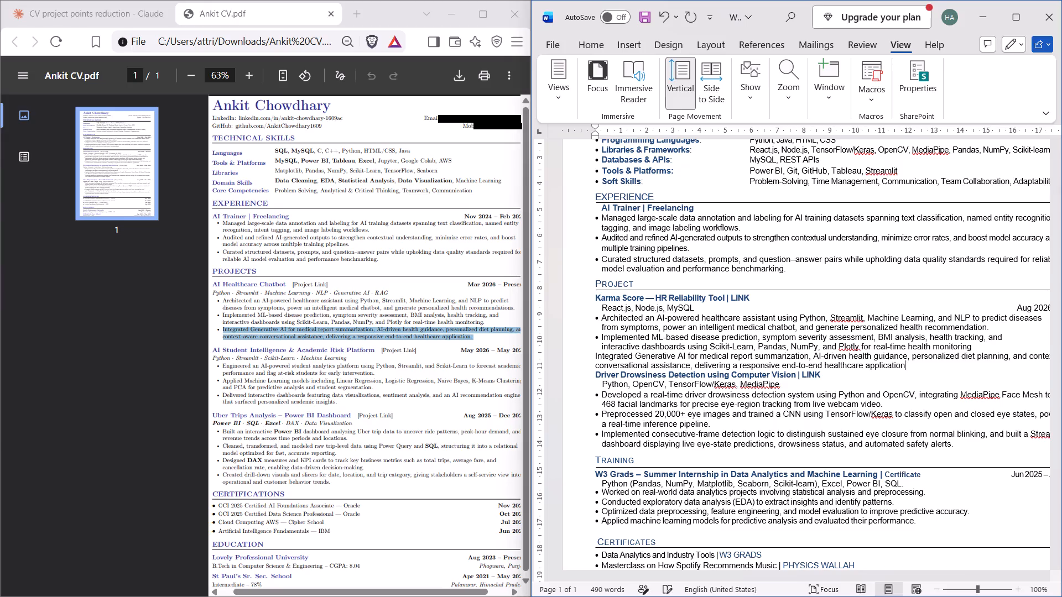
key("period")
Add a period after "real-time health monitoring" at the end of the second Karma Score bullet.
scroll(941, 392, "up", 3, "ctrl")
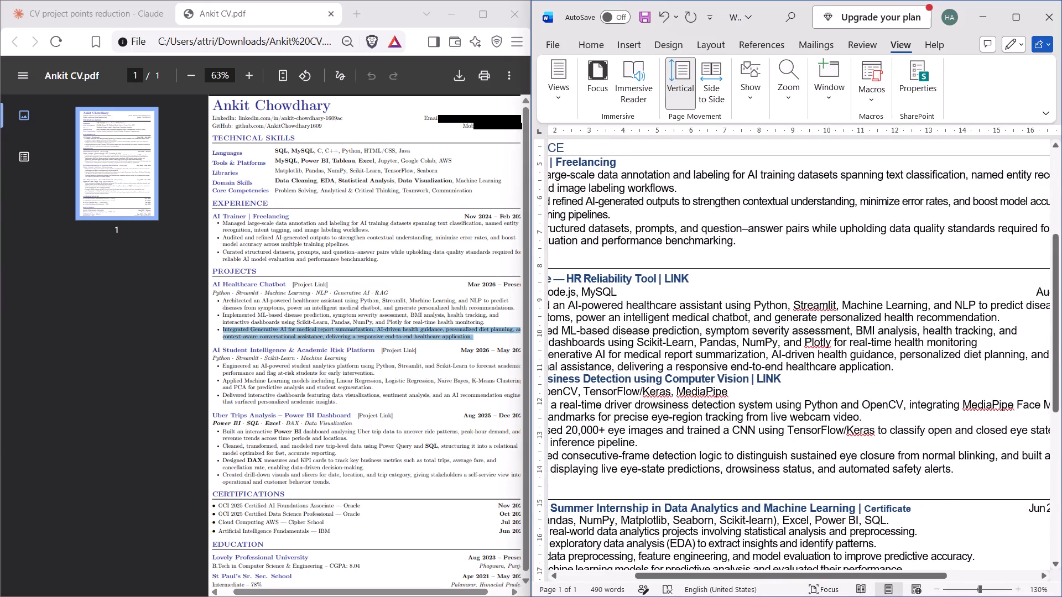
left_click(999, 345)
key("period")
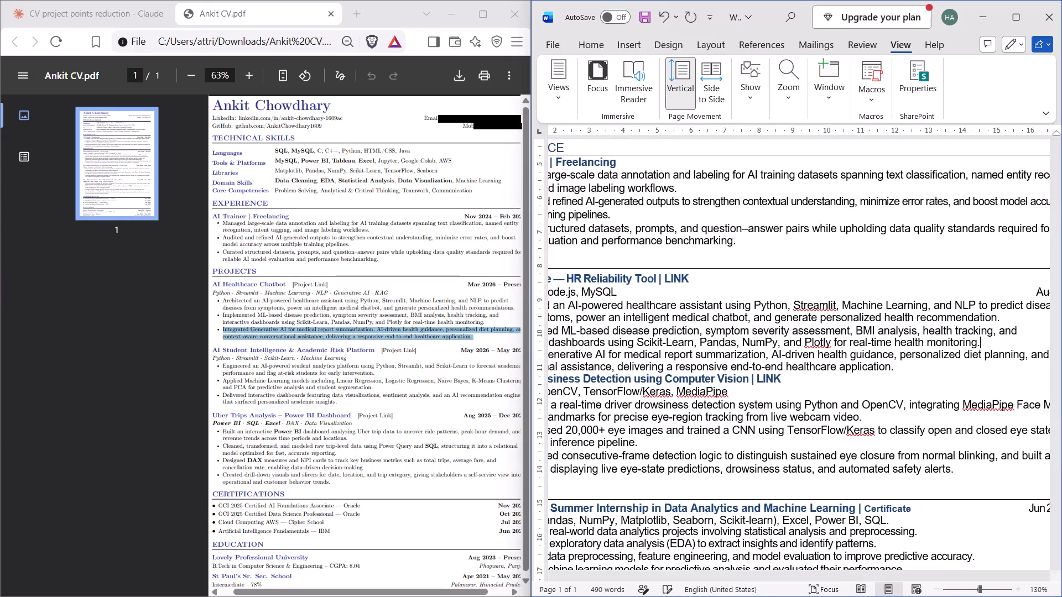
Review the edited Project section and the surrounding résumé sections across the full page width.
scroll(983, 347, "right", 1)
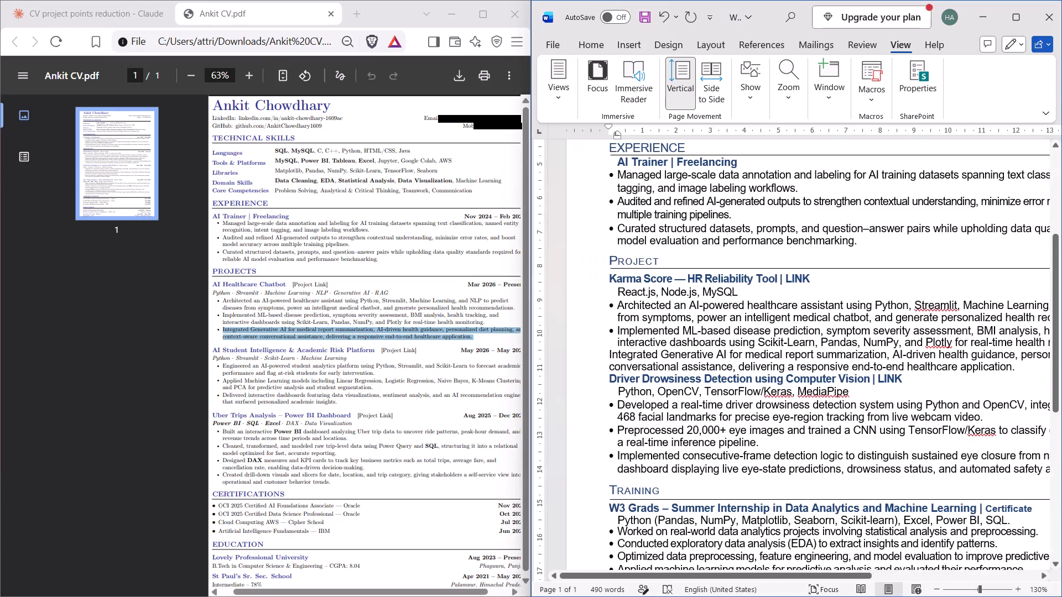
scroll(983, 347, "down", 1)
scroll(983, 347, "down", 3, "ctrl")
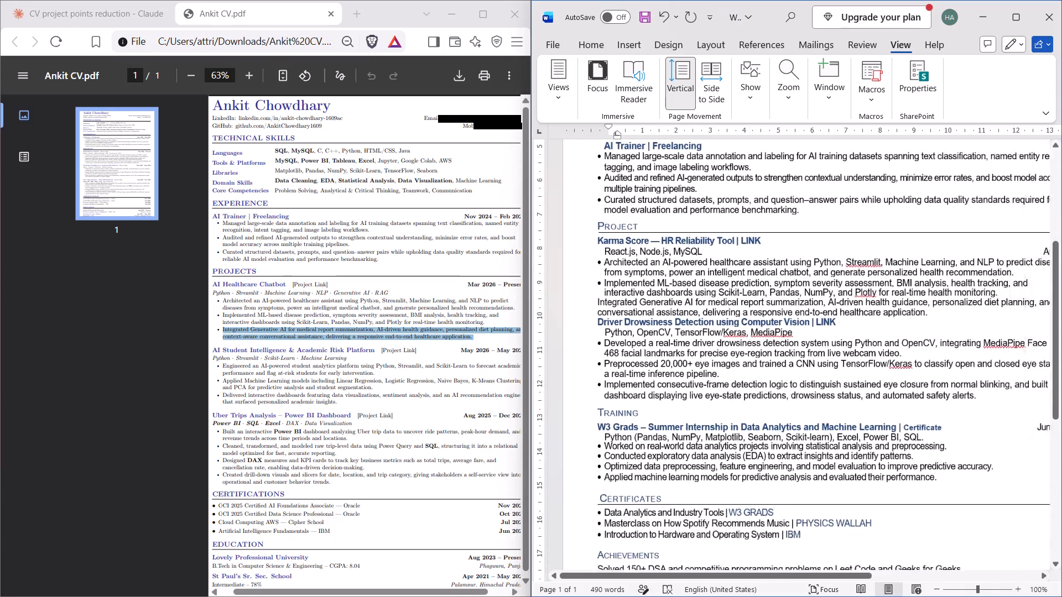
scroll(983, 347, "down", 1, "ctrl")
scroll(983, 347, "down", 4)
scroll(983, 347, "up", 2)
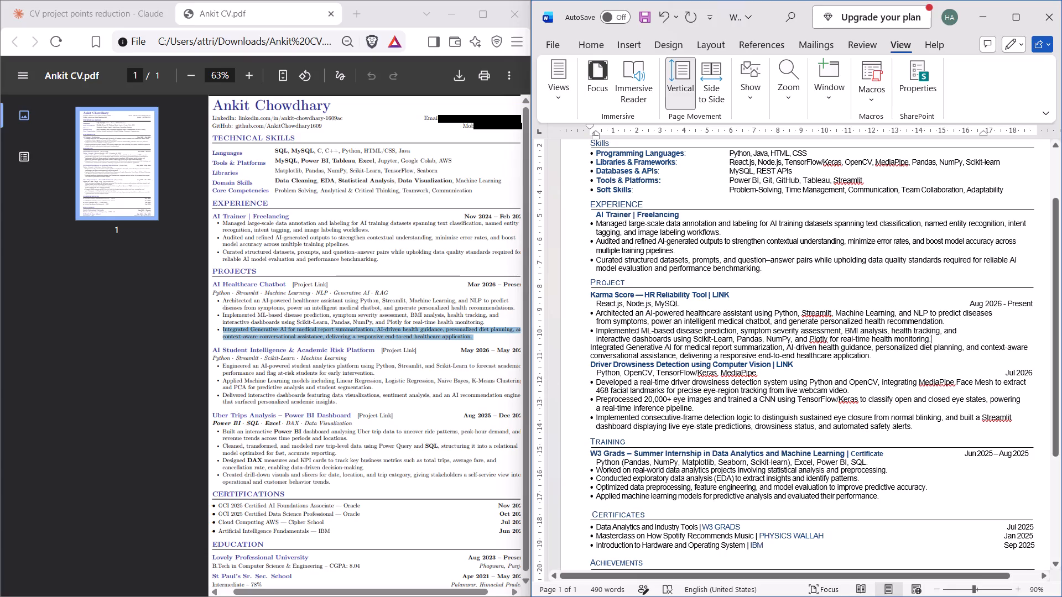
scroll(569, 396, "left", 1)
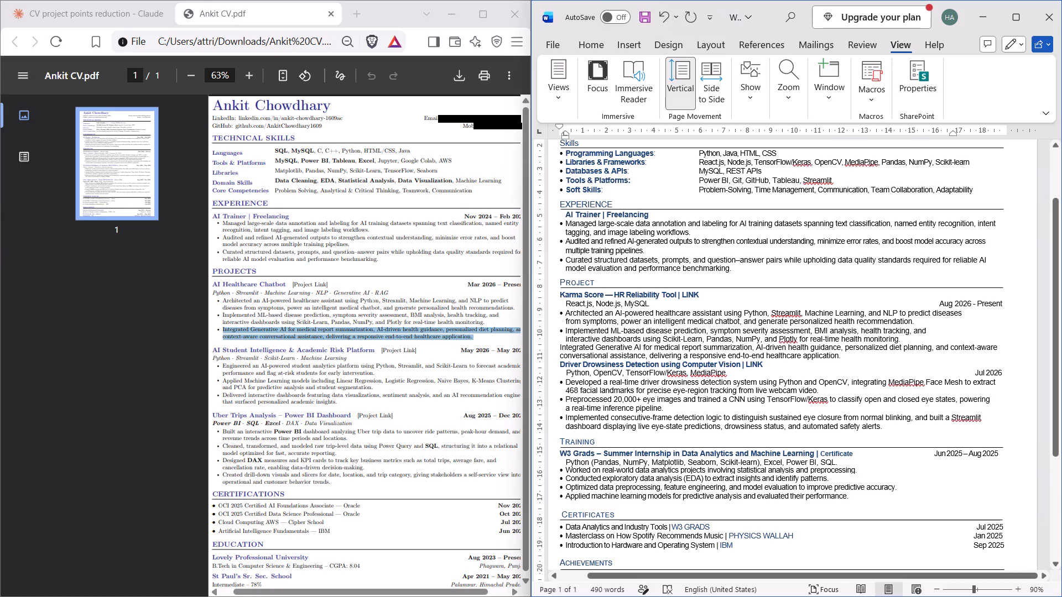
scroll(432, 384, "up", 1)
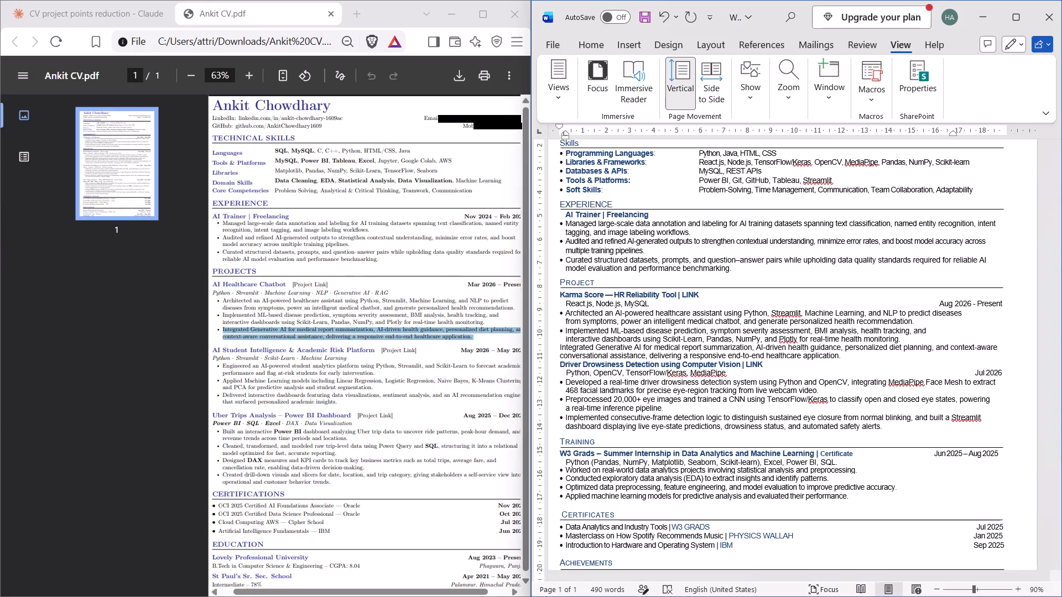
Replace the project title "Karma Score — HR Reliability Tool" with the PDF's "AI Healthcare Chatbot", spaced before the "| LINK" part.
left_click_drag(210, 285, 284, 287)
key("ctrl+c")
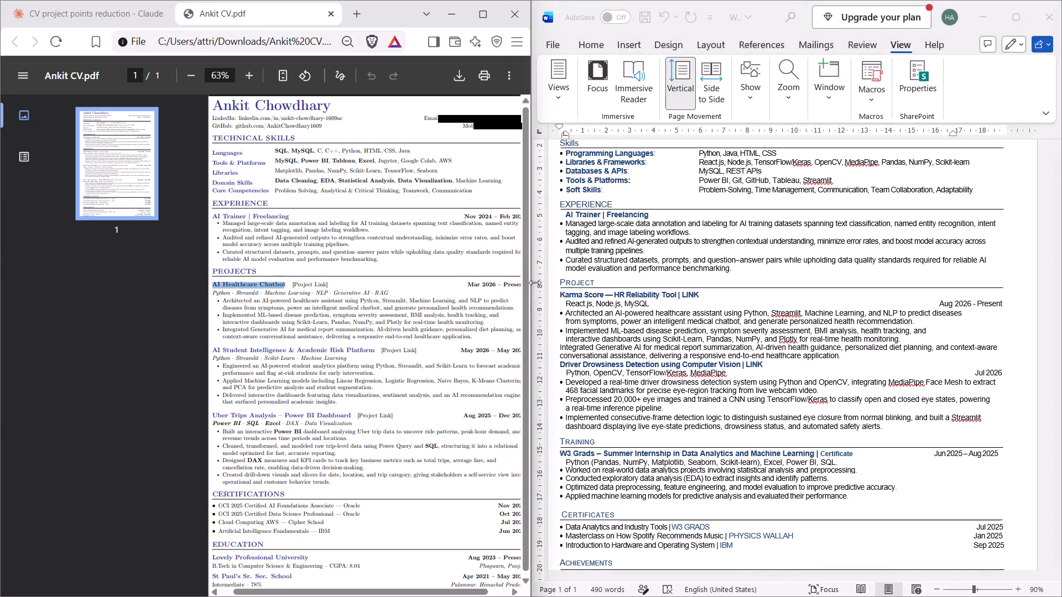
left_click(575, 290)
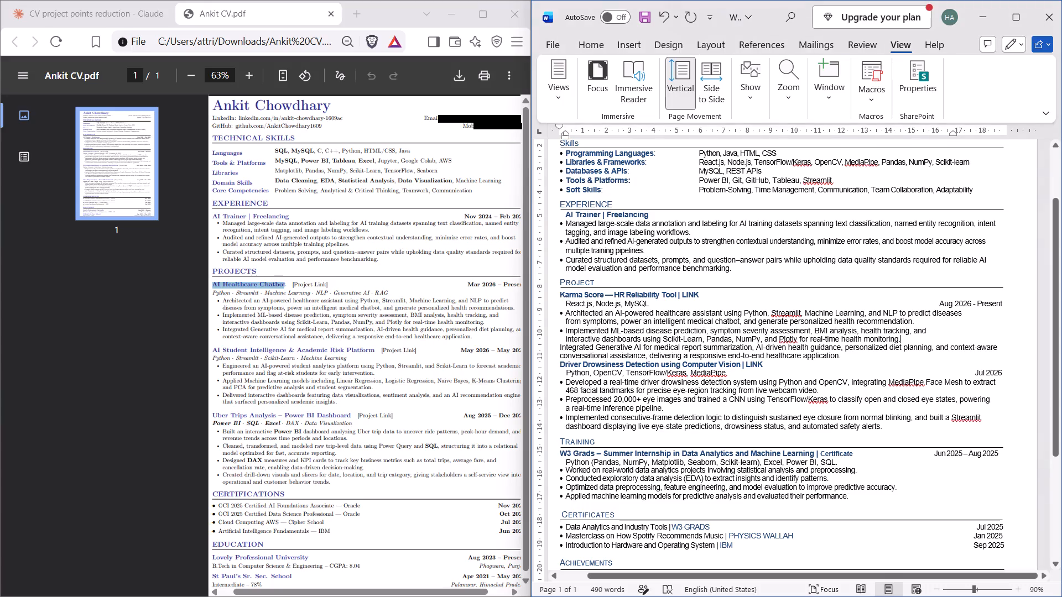
left_click_drag(561, 294, 671, 293)
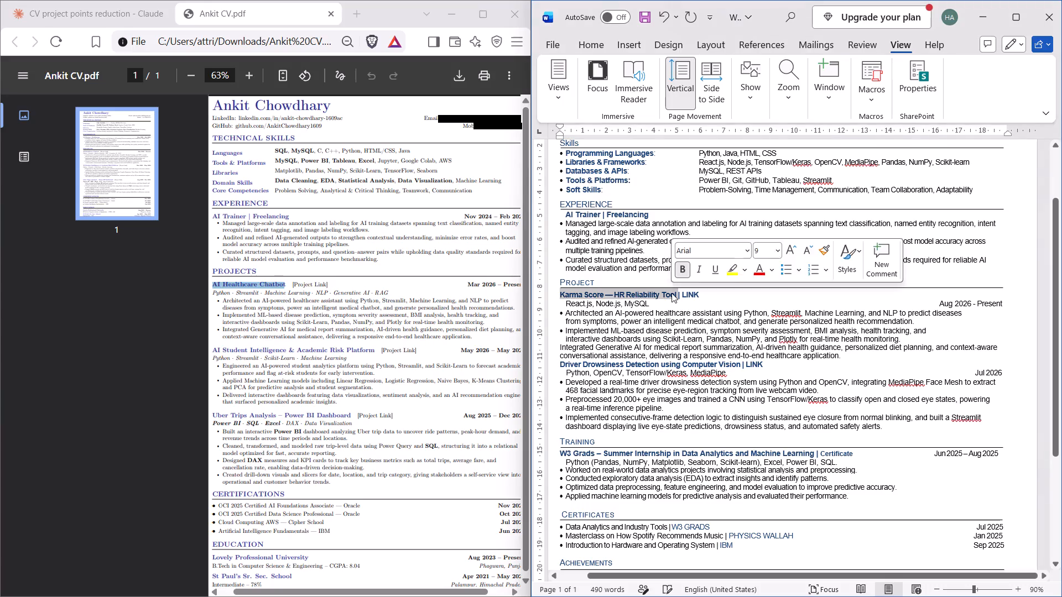
key("ctrl+v")
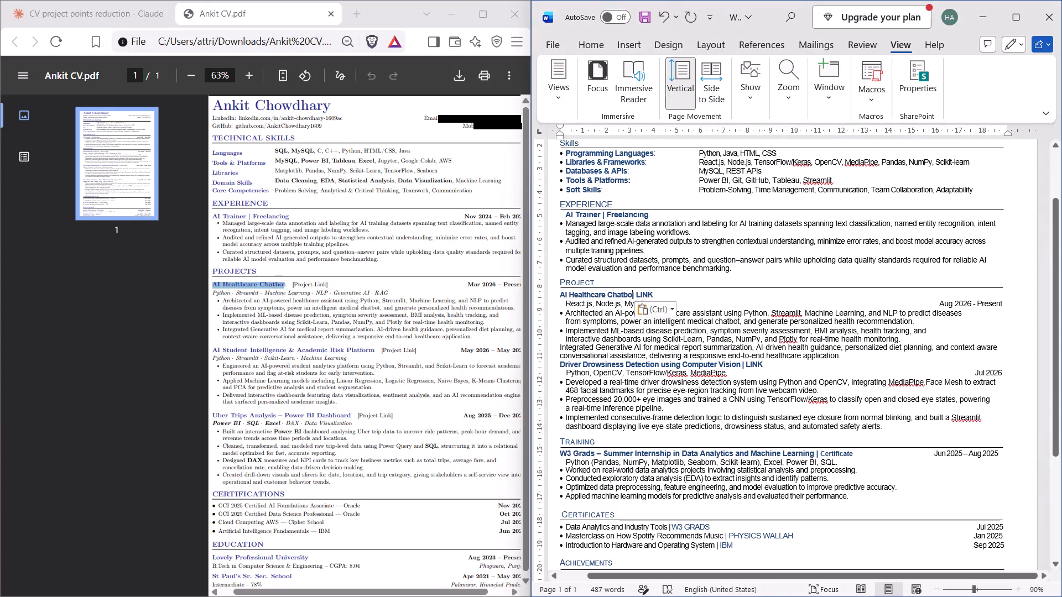
type("t")
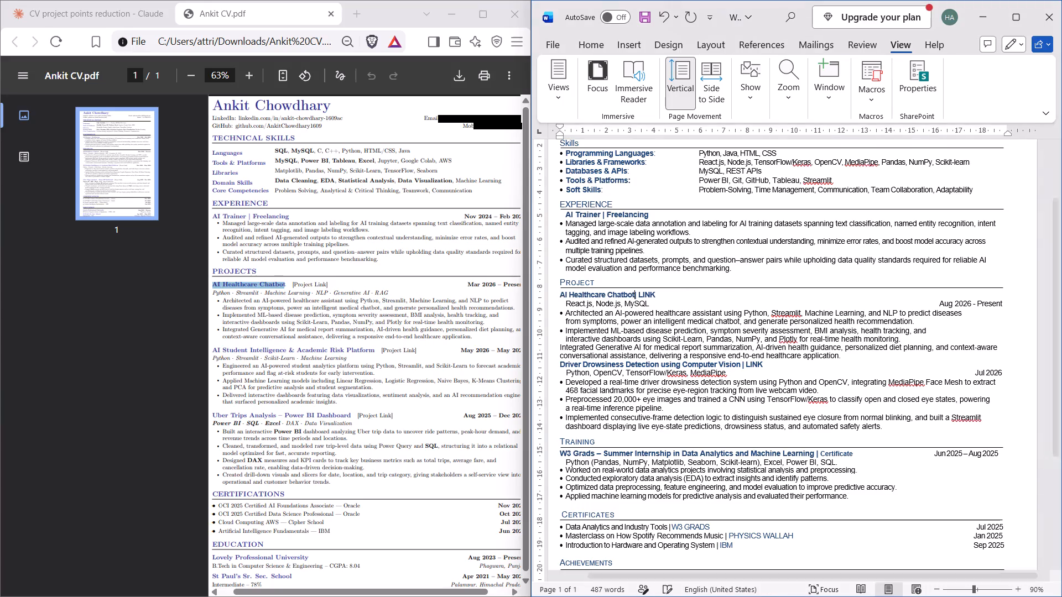
key("space")
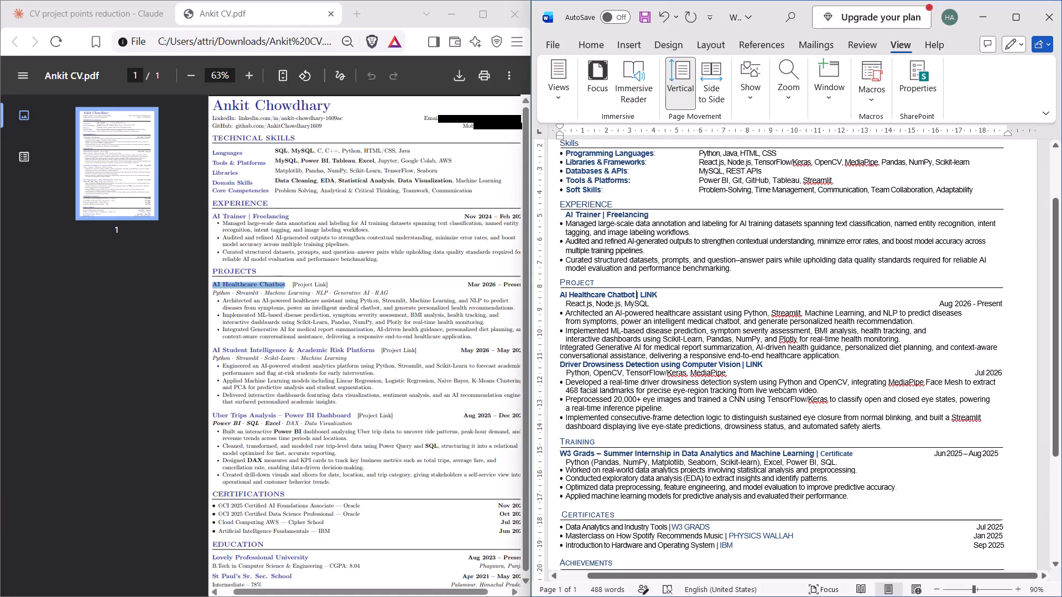
Replace the AI Healthcare Chatbot project's "React.js, Node.js, MySQL" line with the PDF's technologies, "Python · Streamlit · Machine Learning · NLP · Generative AI · RAG".
left_click(280, 303)
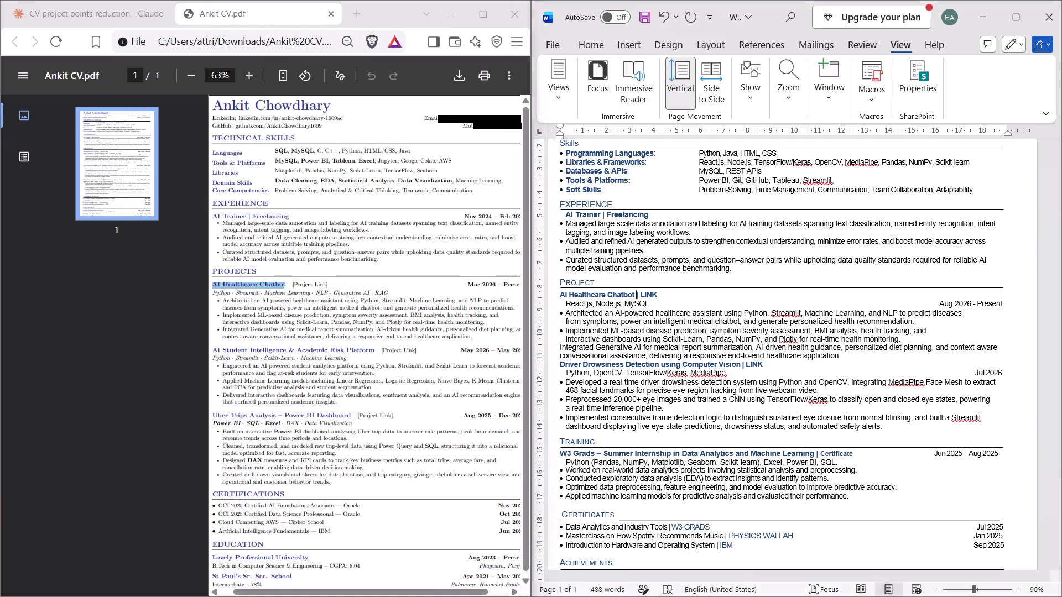
left_click_drag(212, 291, 390, 292)
key("ctrl+c")
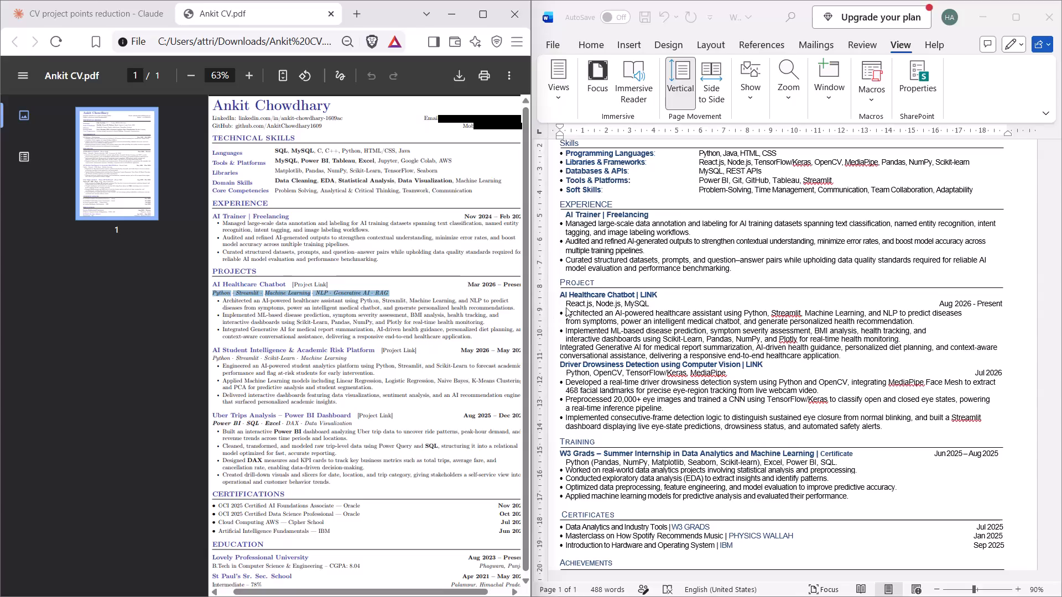
left_click(568, 306)
left_click_drag(568, 302, 596, 301)
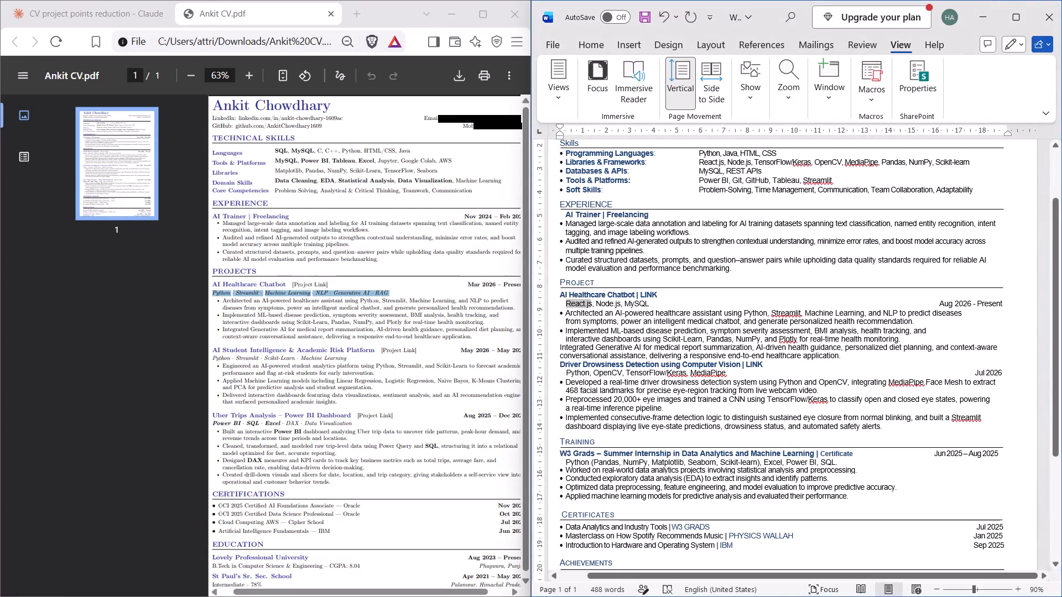
left_click_drag(596, 301, 647, 300)
key("ctrl+v")
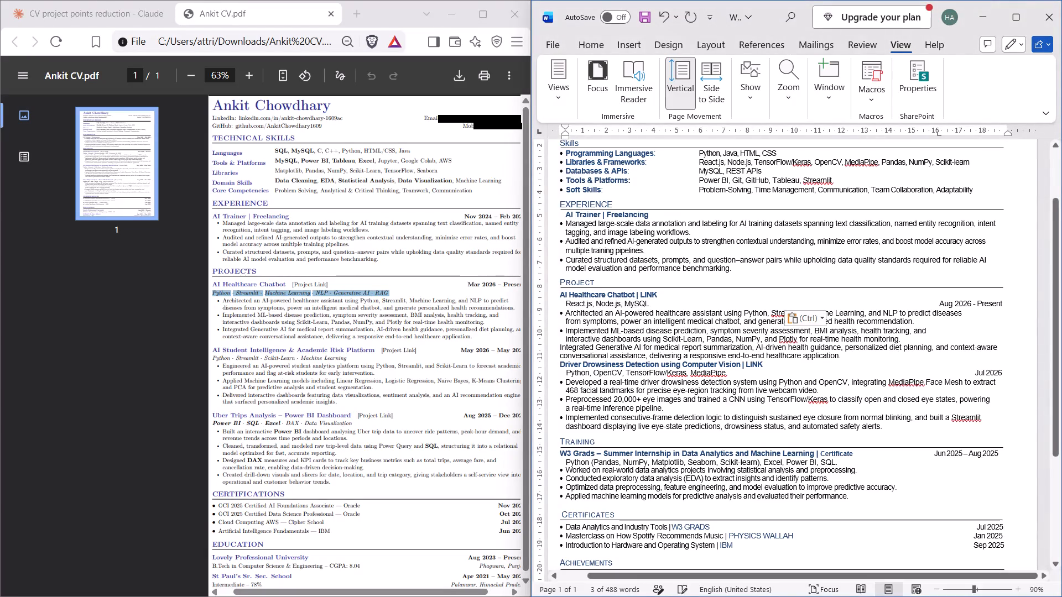
Replace the middle dot between "Python" and "Streamlit" in the chatbot's technology line with a comma and a space.
scroll(666, 333, "up", 2, "ctrl")
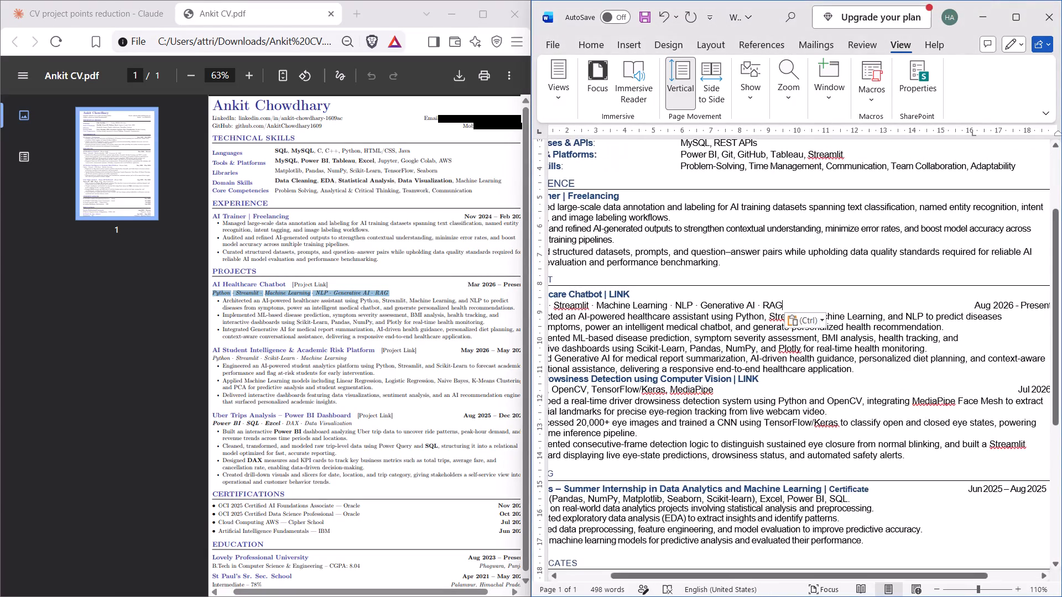
scroll(666, 333, "right", 1)
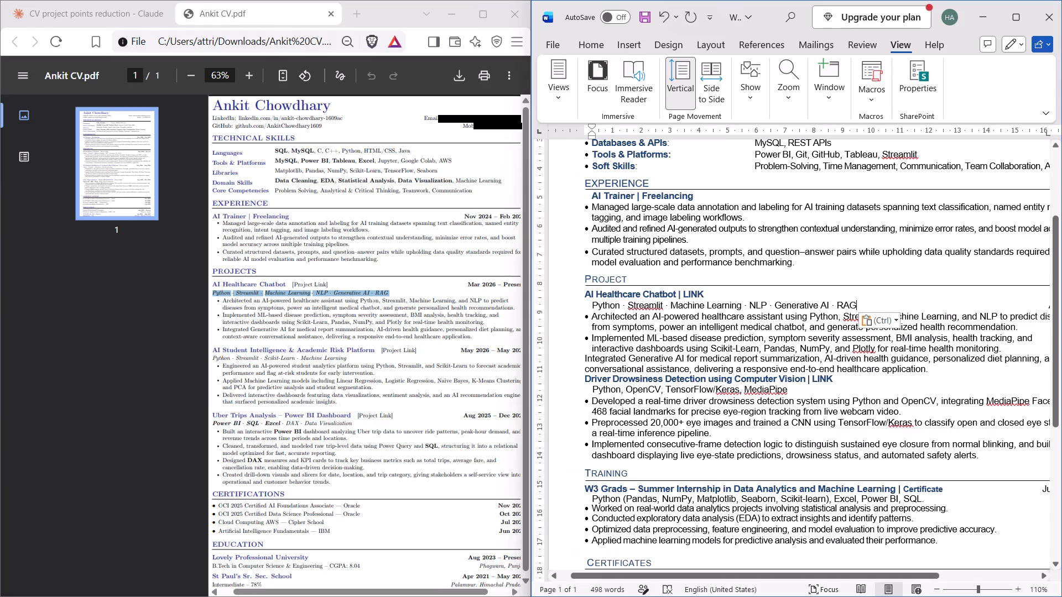
scroll(667, 335, "up", 1)
scroll(667, 335, "down", 1)
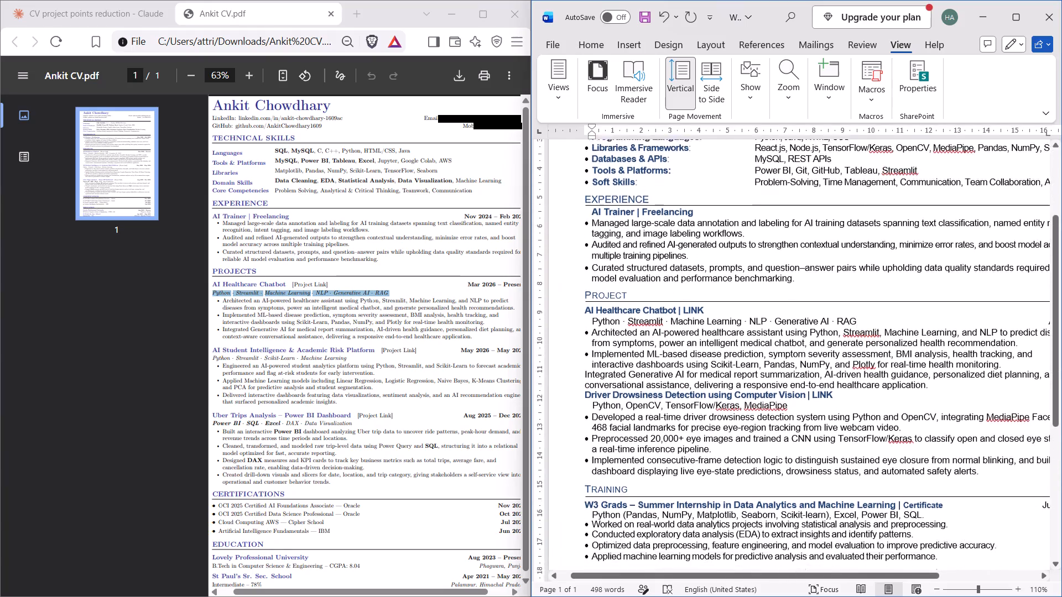
scroll(667, 335, "down", 1)
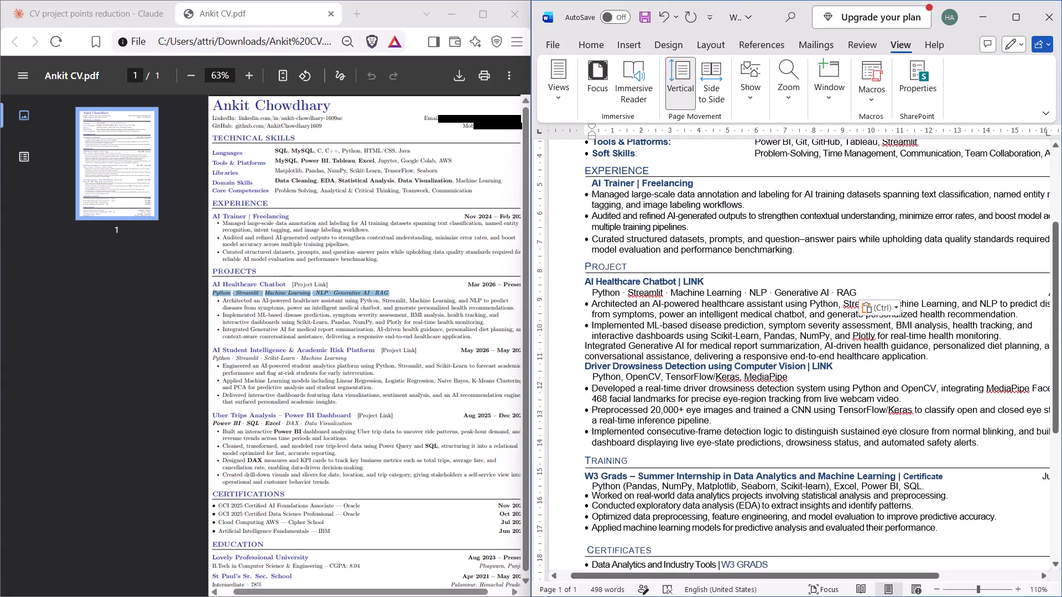
left_click(626, 295)
key("BackSpace")
key("Right")
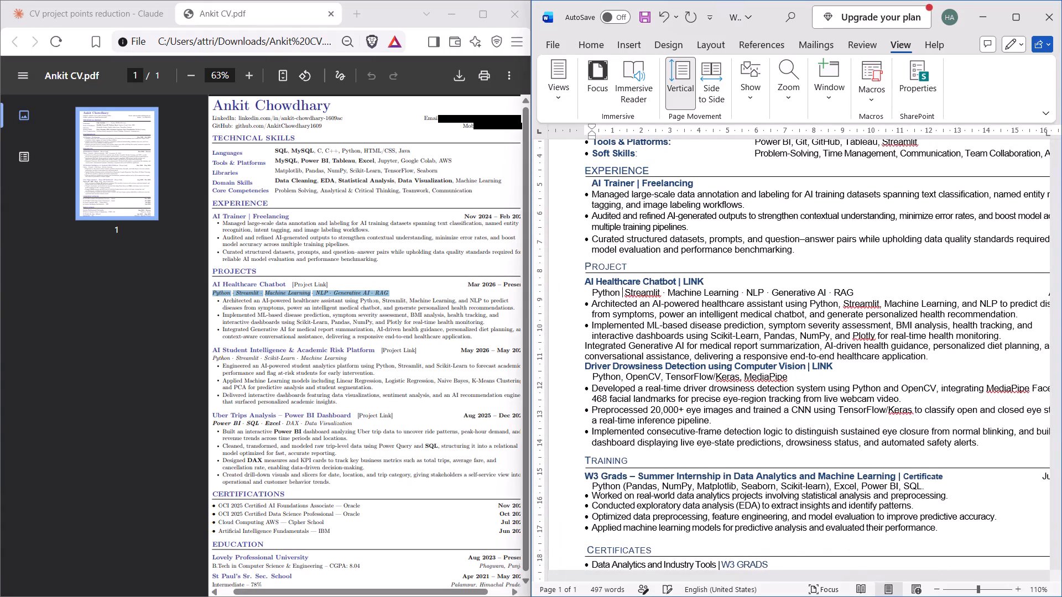
key("BackSpace")
key("BackSpace")
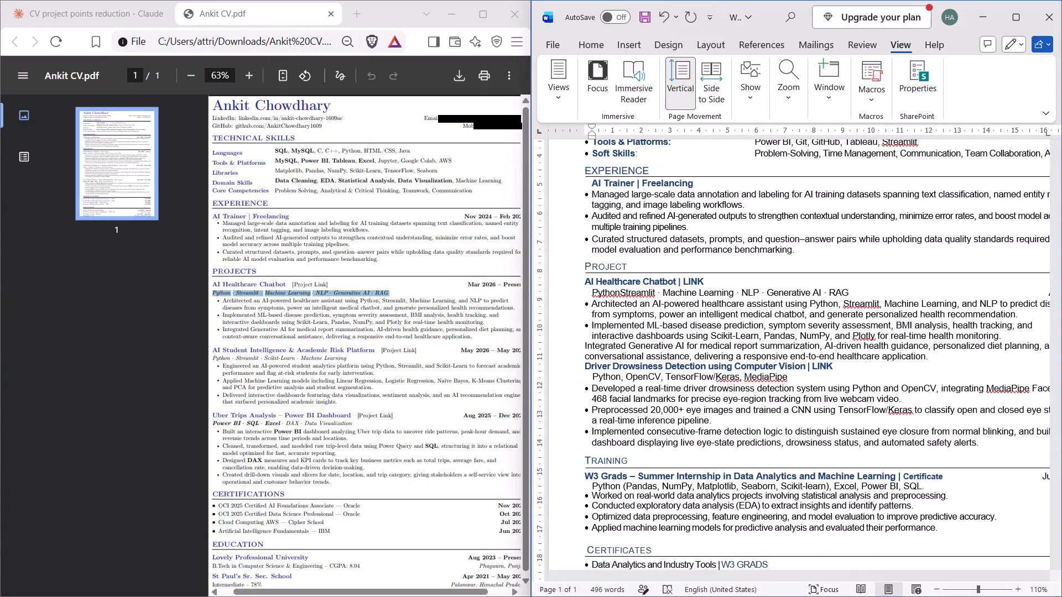
type(",")
key("space")
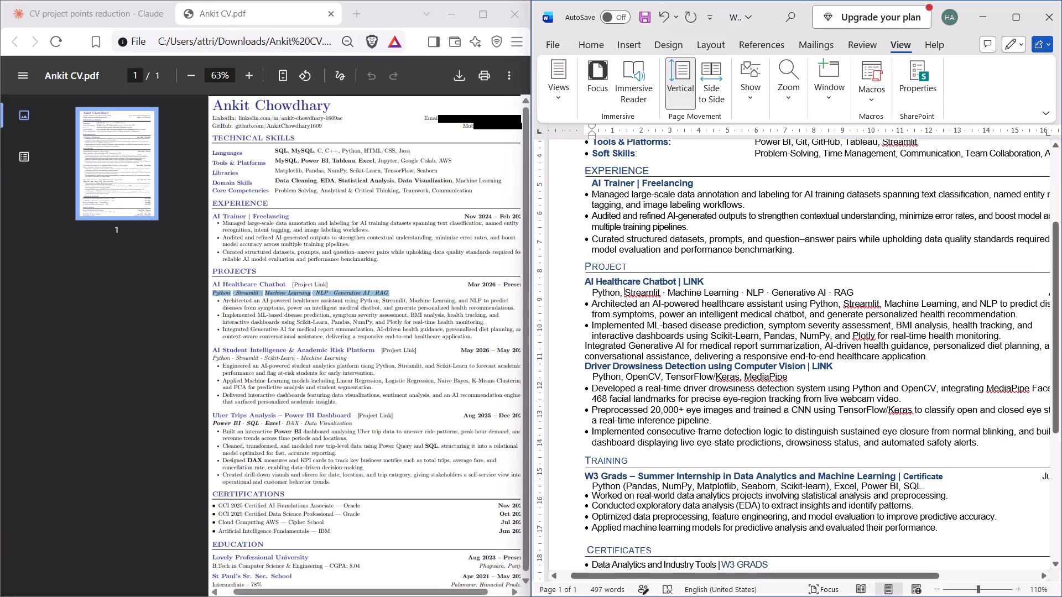
Replace the middle dots after "Streamlit" and "Machine Learning" in the technology line with a comma and a space.
left_click(669, 293)
key("BackSpace")
key("BackSpace")
key("BackSpace")
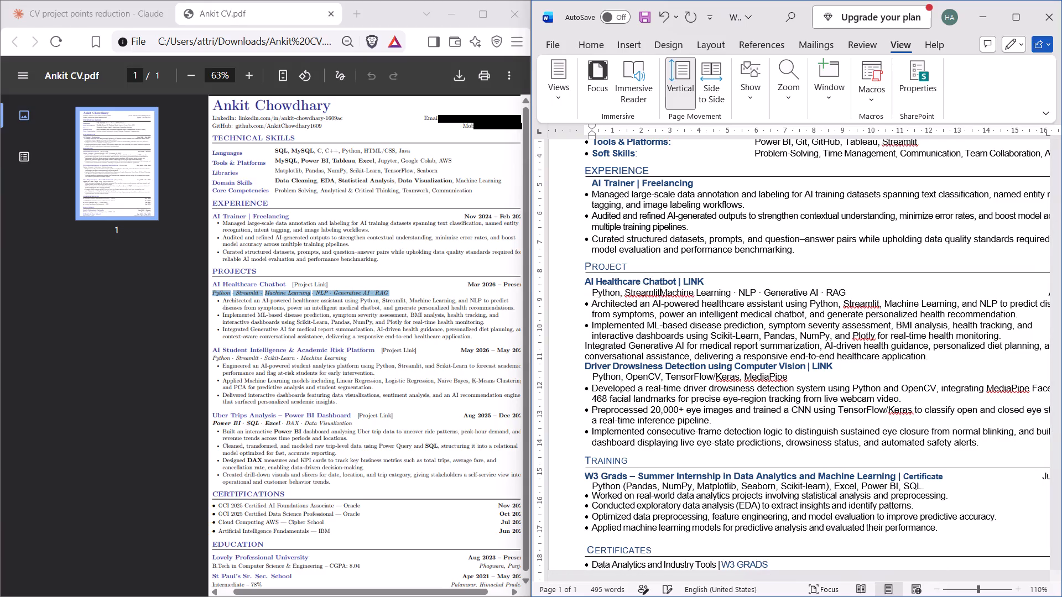
type(",")
key("space")
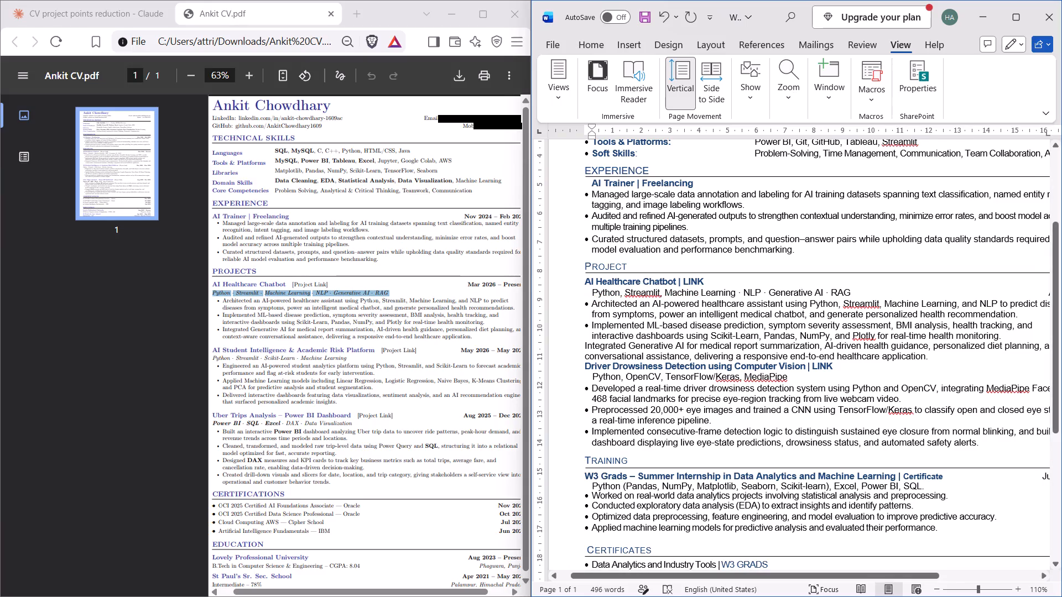
left_click(743, 290)
key("BackSpace")
key("BackSpace")
key("BackSpace")
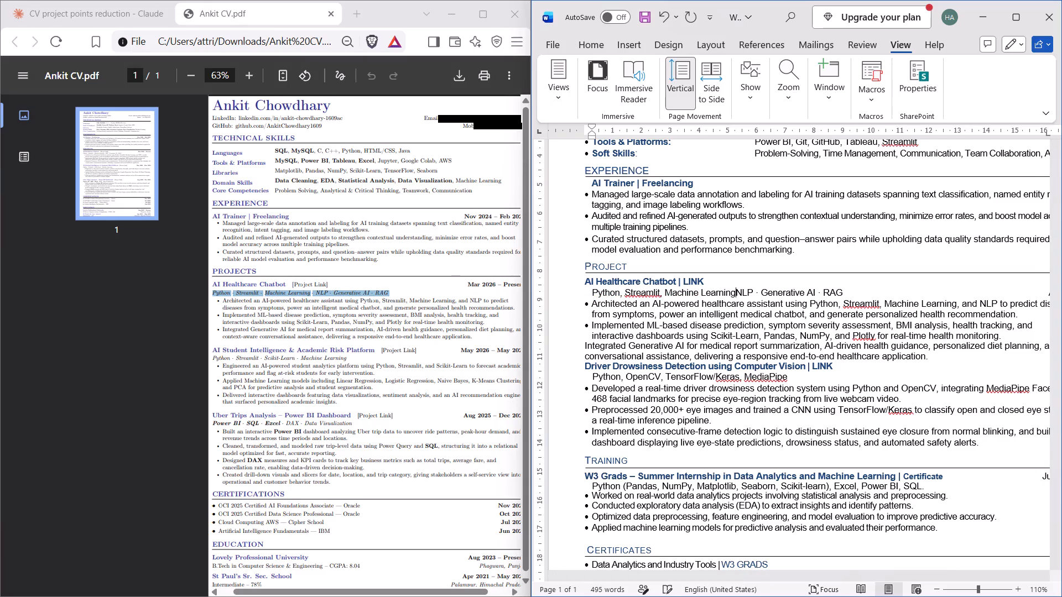
type(",")
key("space")
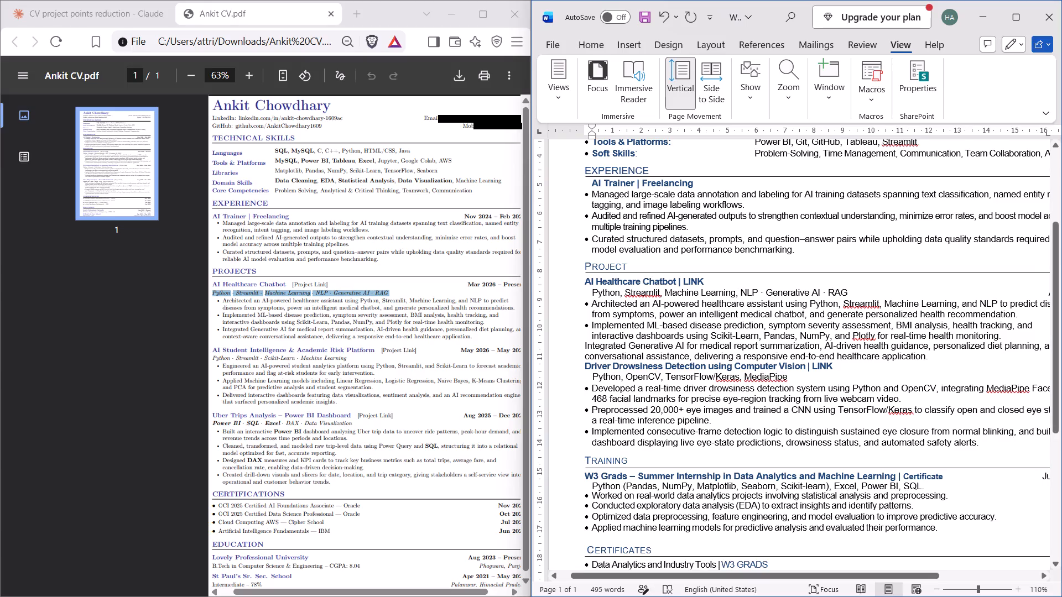
Replace the middle dots after "NLP" and "Generative AI" in the technology line with a comma and a space.
left_click(765, 291)
key("BackSpace")
key("BackSpace")
key("BackSpace")
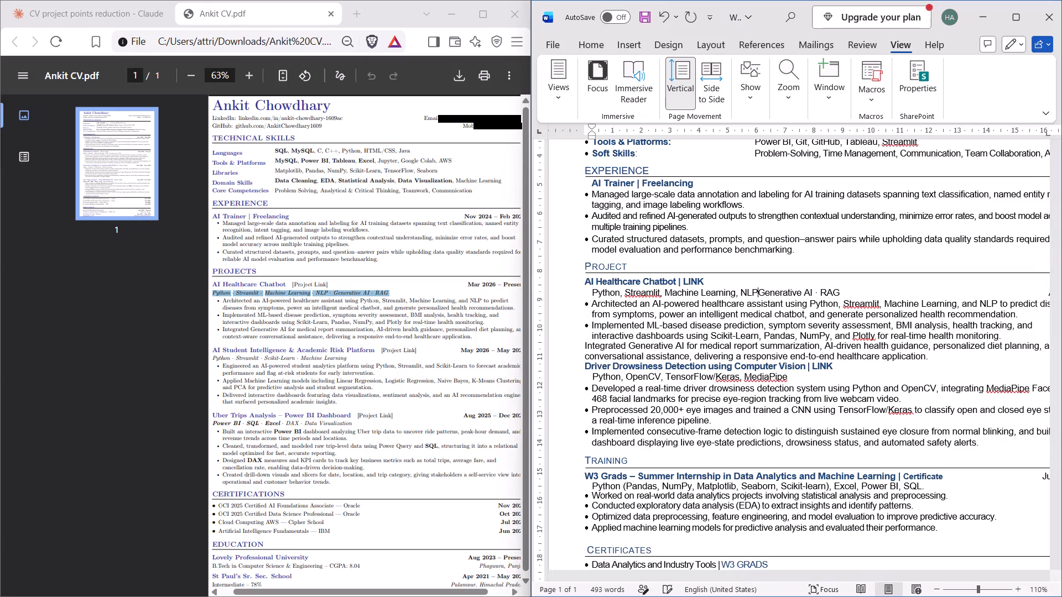
type(",")
key("space")
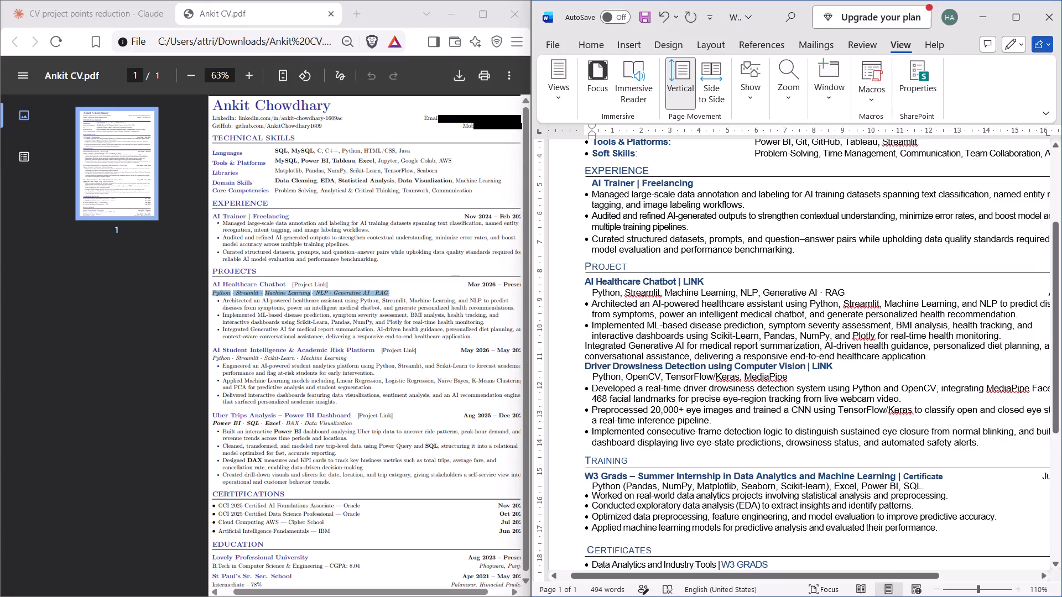
left_click(826, 292)
key("BackSpace")
key("BackSpace")
key("BackSpace")
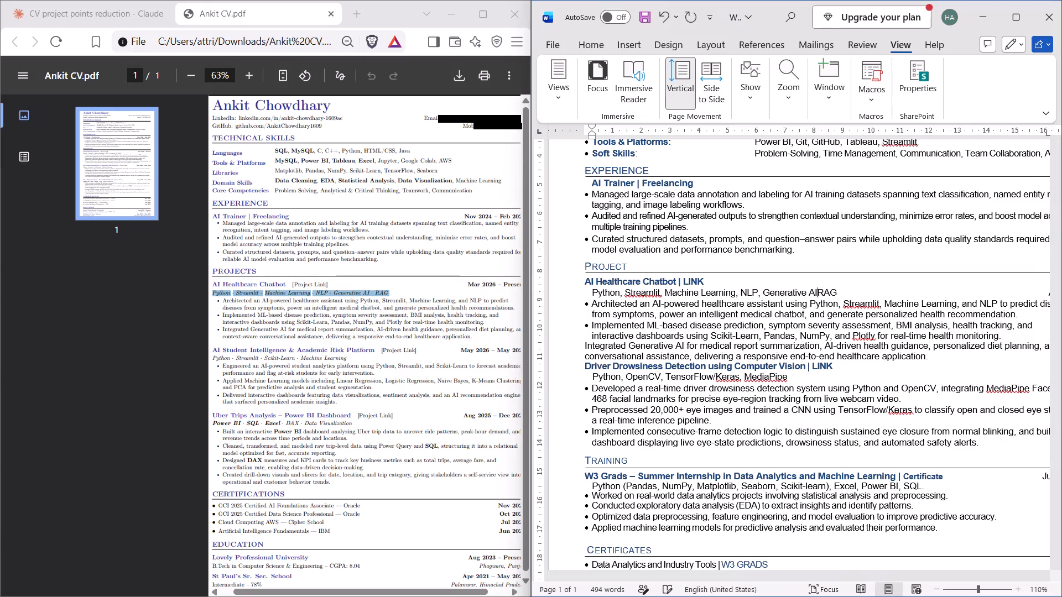
type(",")
key("space")
Review the edited résumé against the reference CV, comparing the skills, experience and project sections across both pages.
scroll(826, 292, "down", 1)
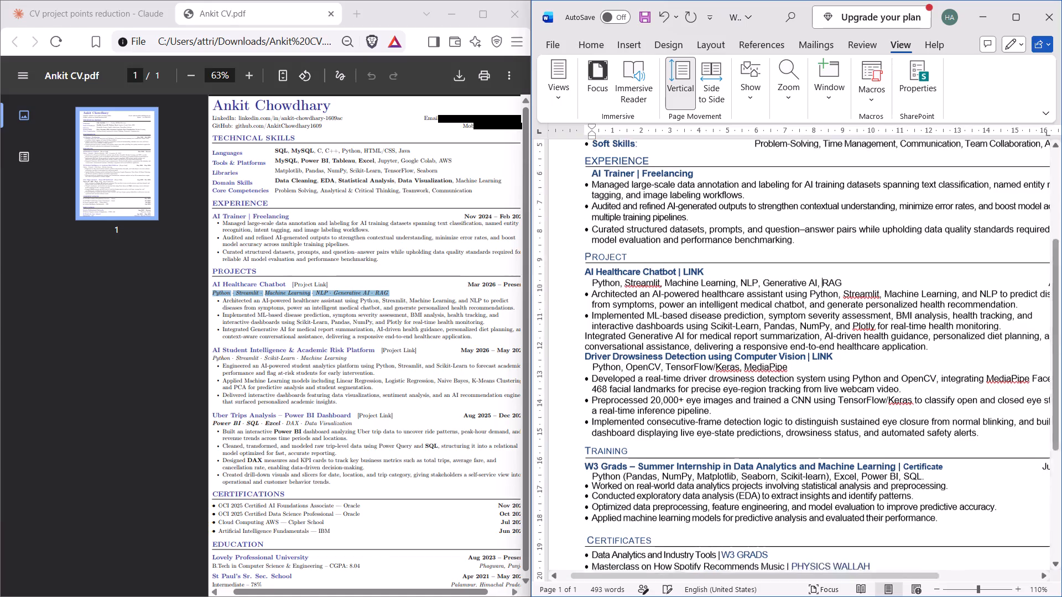
scroll(826, 292, "down", 1)
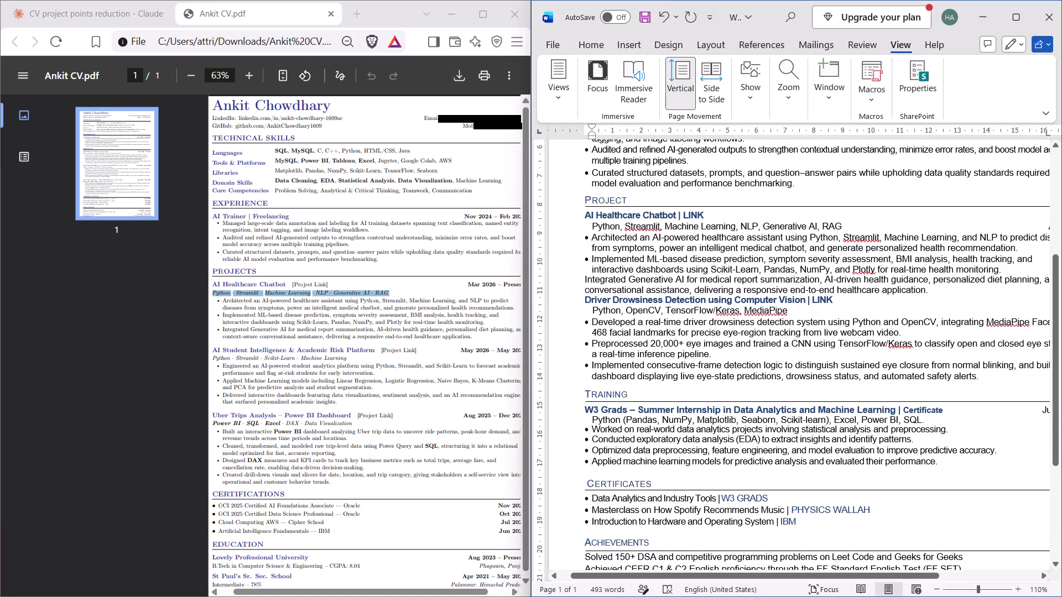
scroll(774, 345, "up", 2)
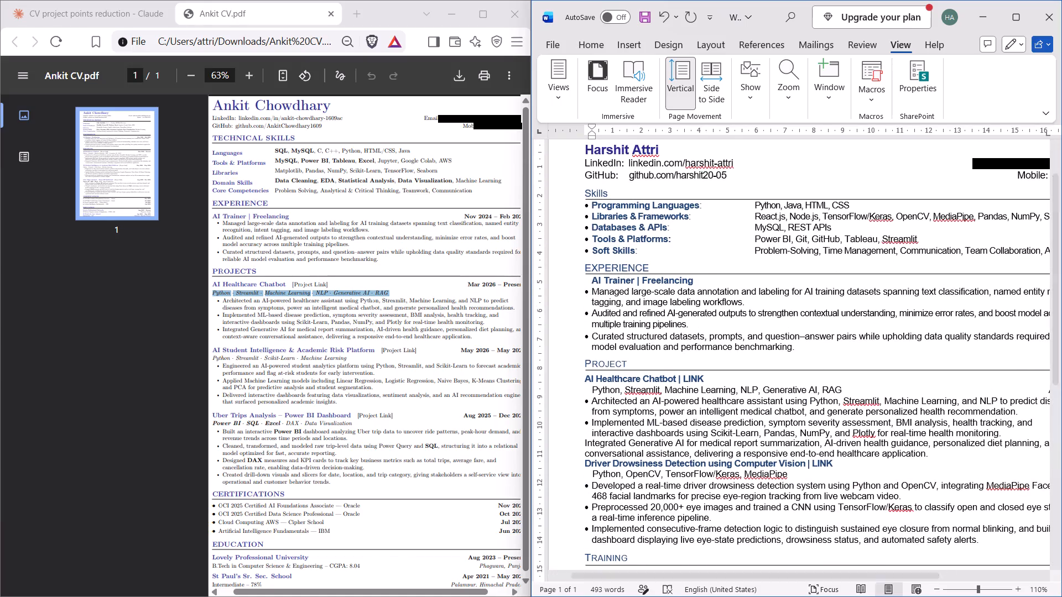
scroll(502, 364, "up", 2)
scroll(425, 300, "right", 1)
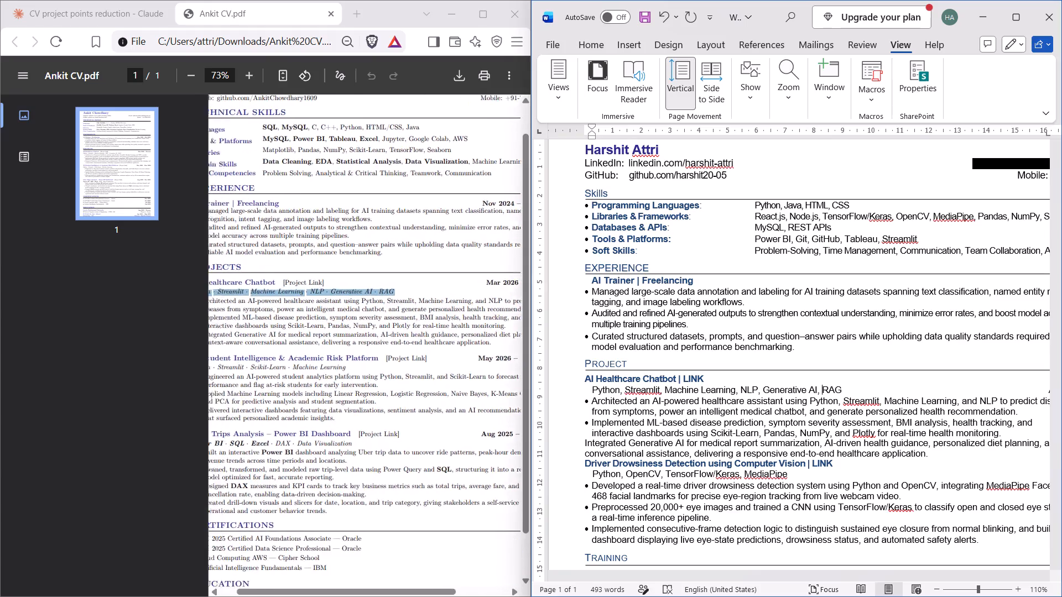
scroll(425, 300, "right", 1)
scroll(425, 300, "up", 2)
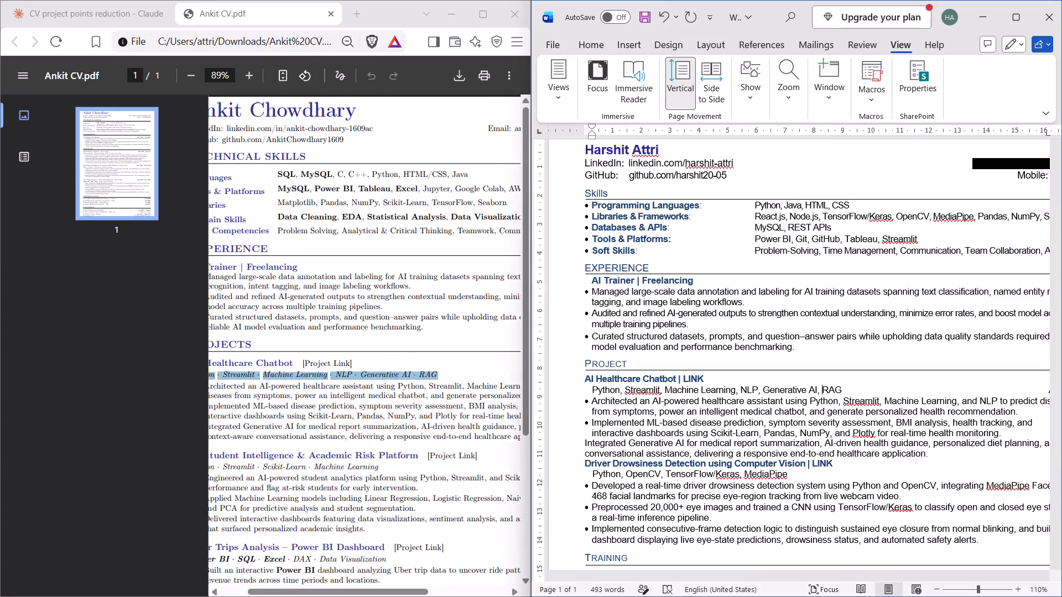
scroll(425, 300, "up", 1)
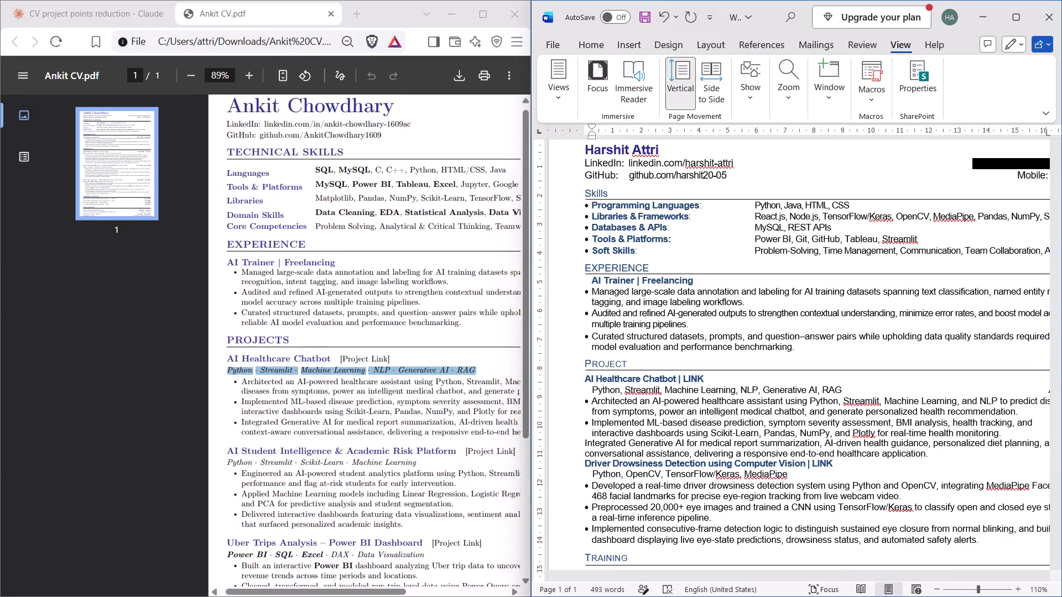
scroll(674, 307, "left", 1)
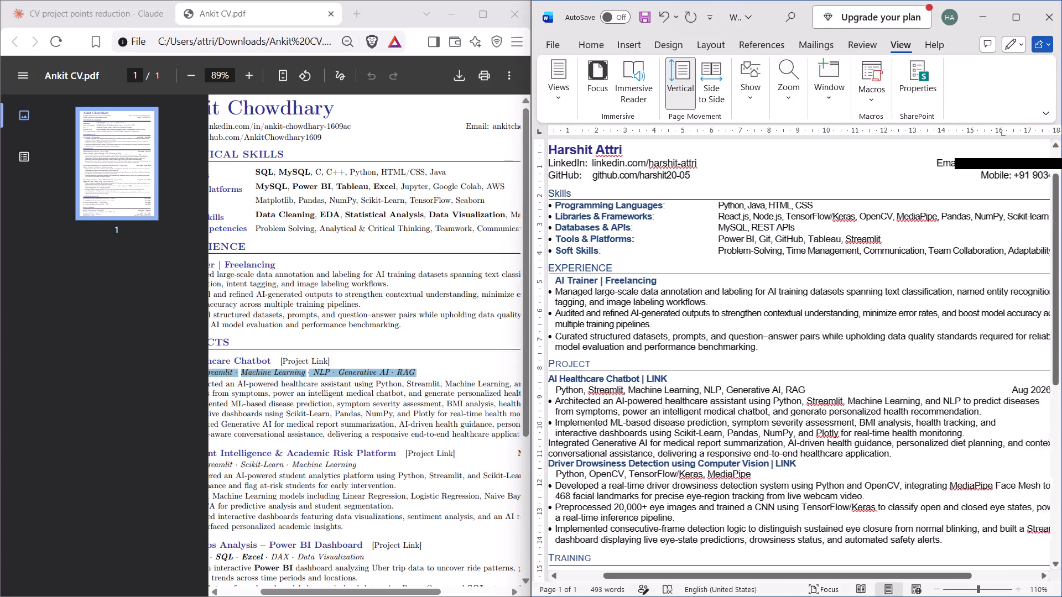
scroll(674, 307, "left", 1)
scroll(461, 355, "left", 1)
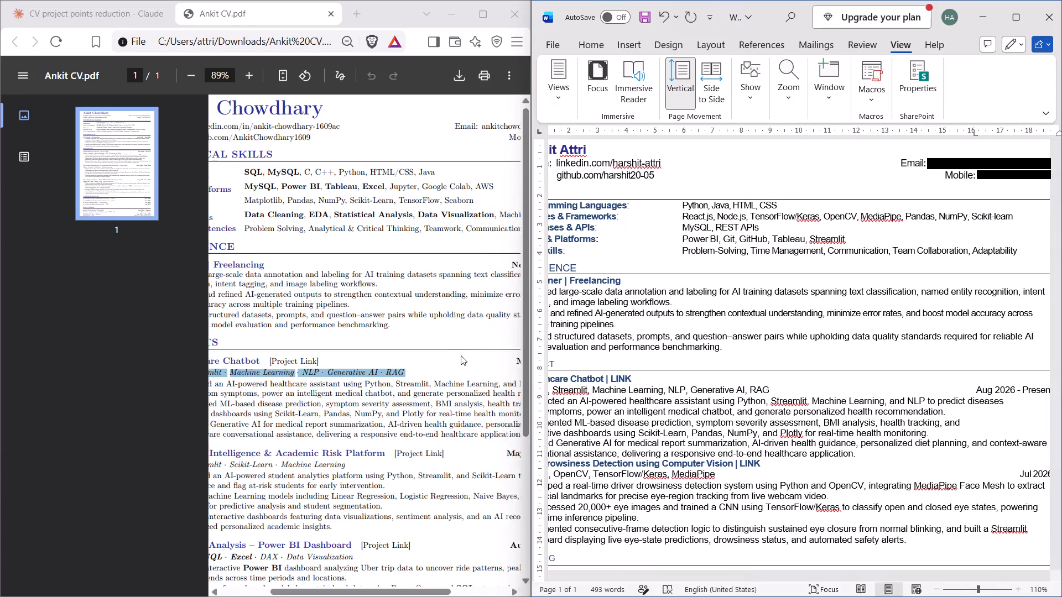
scroll(461, 355, "left", 1)
scroll(461, 355, "right", 1)
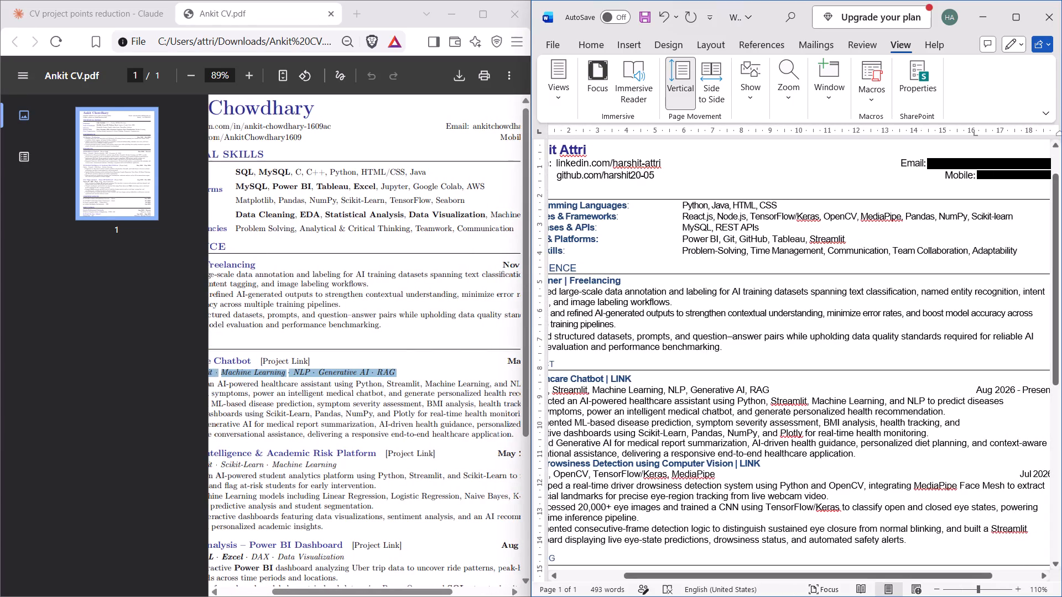
Examine the entries of the résumé's Skills section and their font and list formatting.
left_click(602, 35)
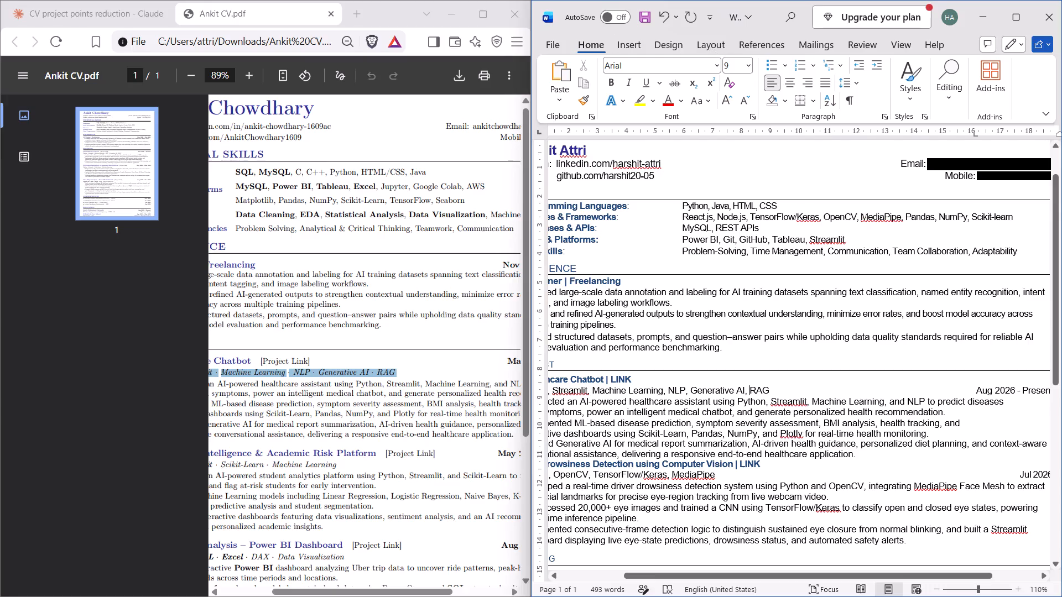
left_click(1003, 251)
left_click(874, 256)
left_click(882, 242)
left_click(868, 246)
left_click(938, 248)
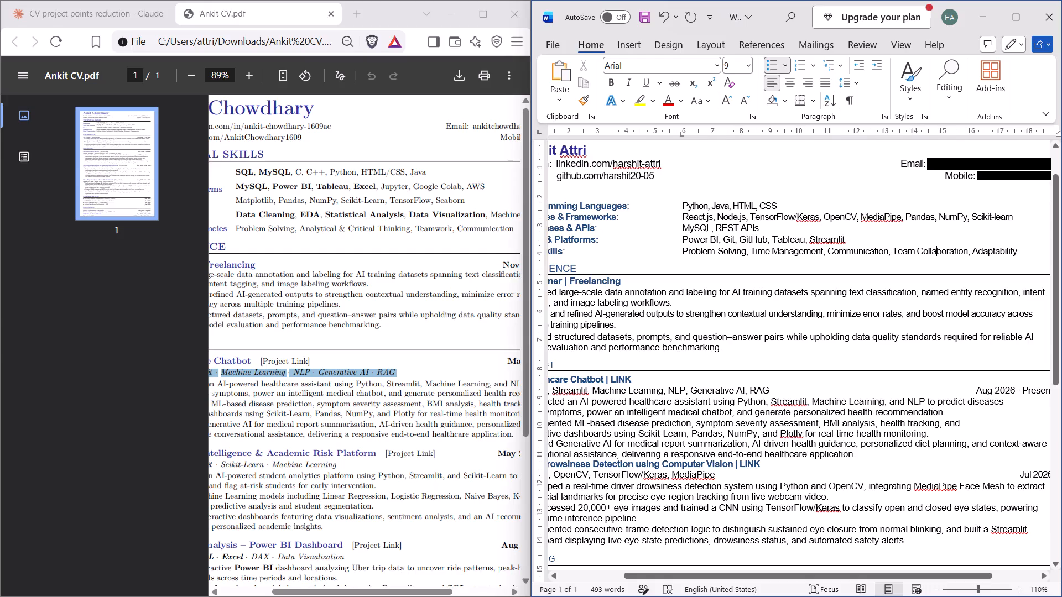
left_click(993, 249)
left_click(822, 238)
scroll(621, 240, "right", 1)
left_click(603, 206)
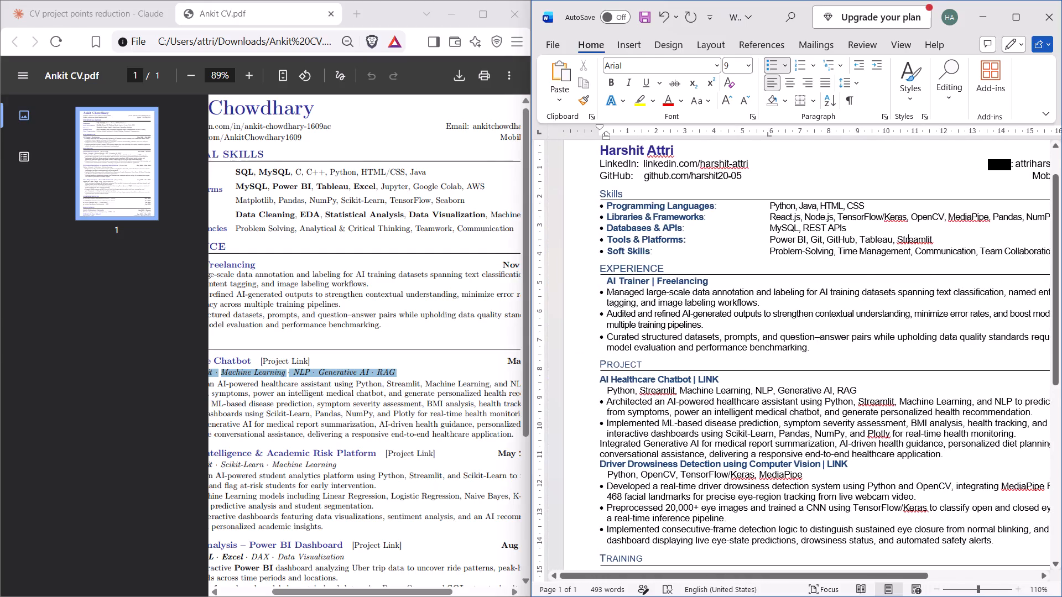
Review the résumé's Skills entries and their formatting, as well as the remaining sections down to Education.
left_click(636, 212)
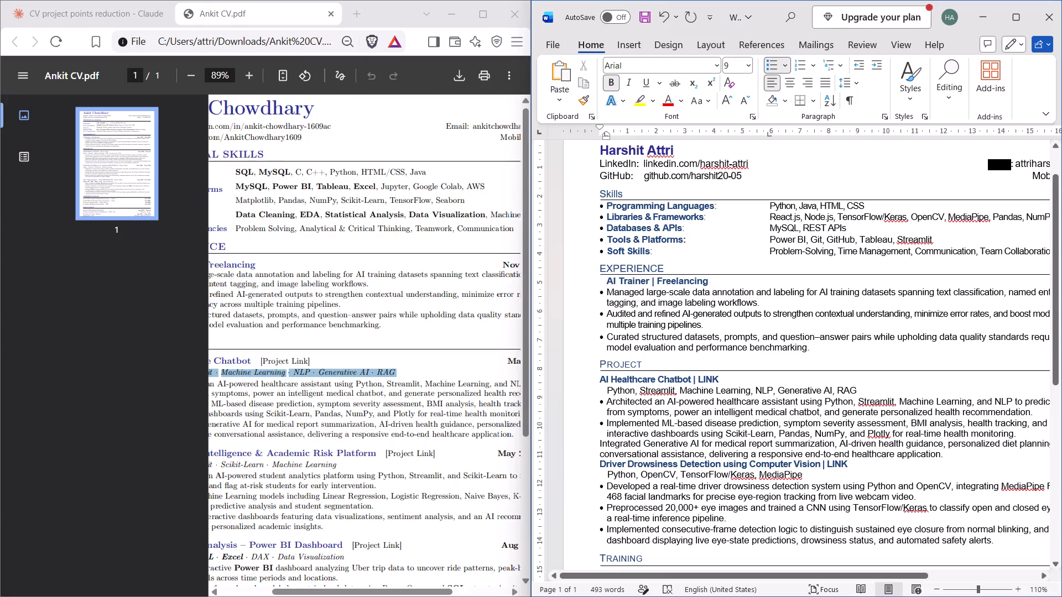
left_click(783, 221)
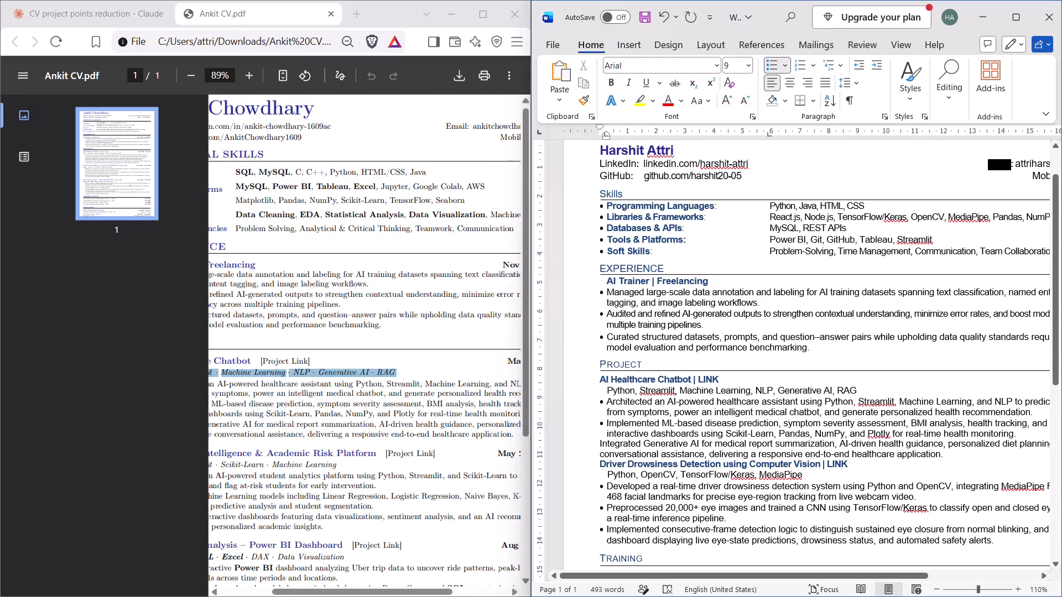
left_click(784, 230)
left_click(783, 244)
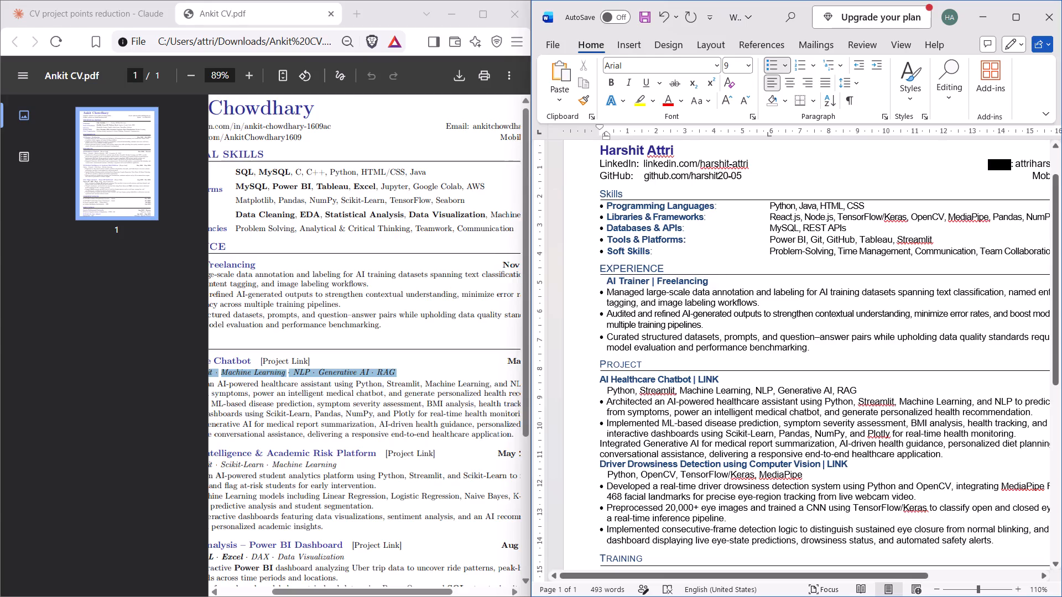
left_click(794, 253)
left_click(642, 248)
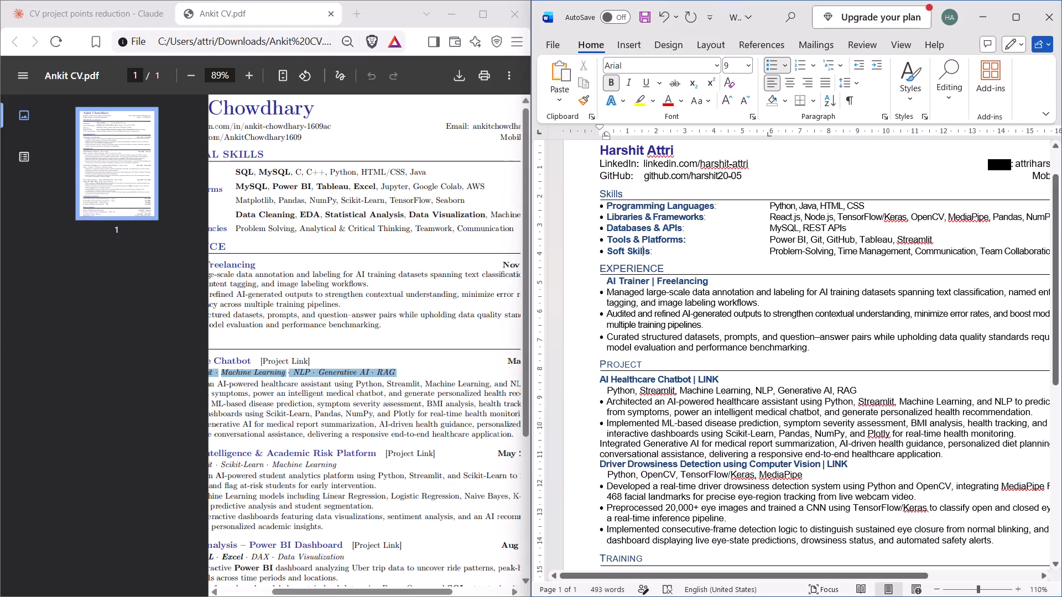
scroll(676, 212, "down", 1)
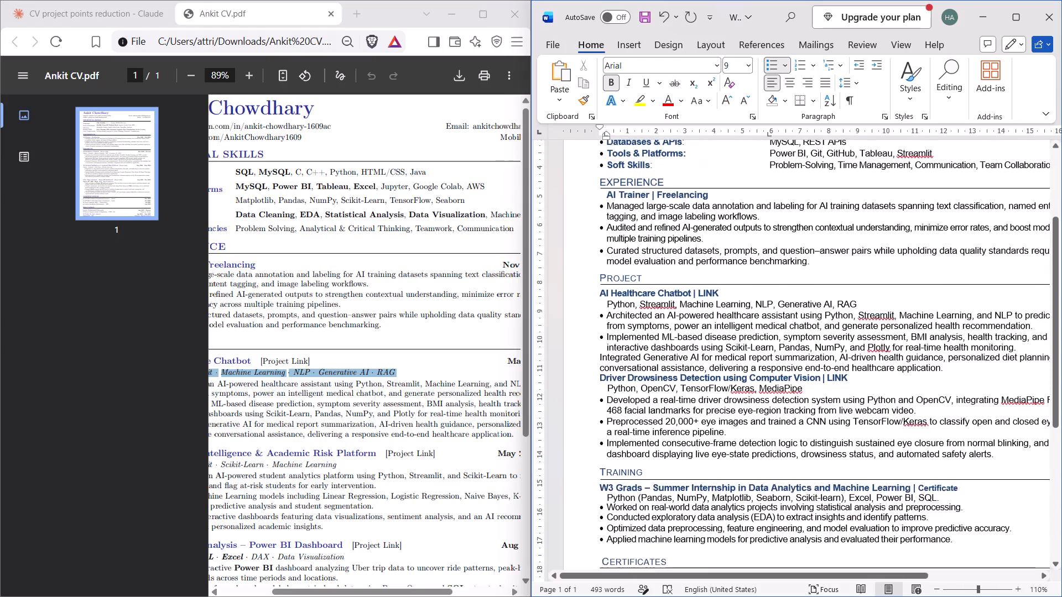
scroll(676, 212, "down", 2, "ctrl")
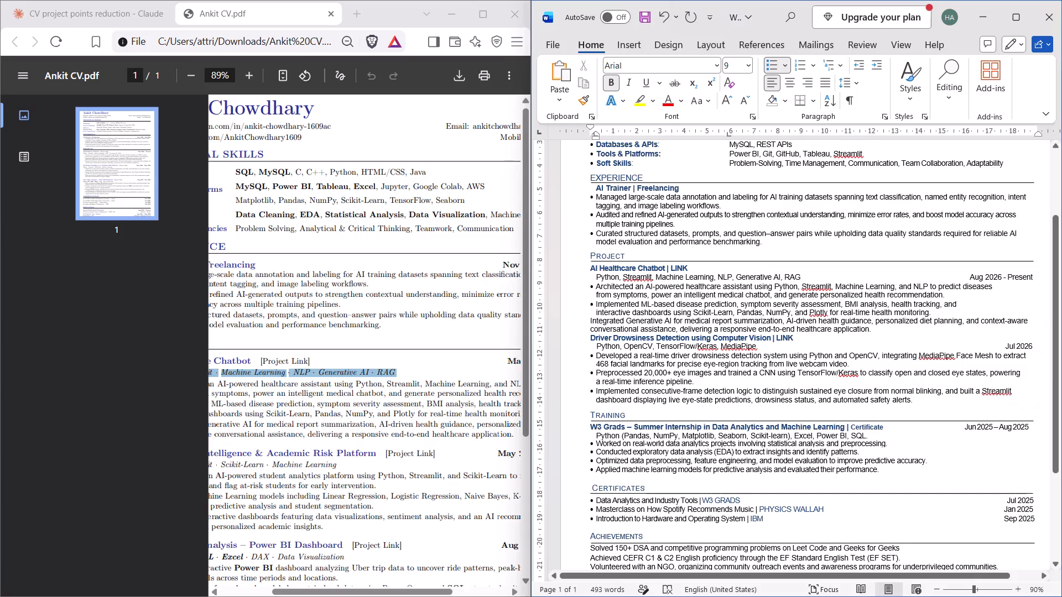
scroll(702, 296, "down", 2)
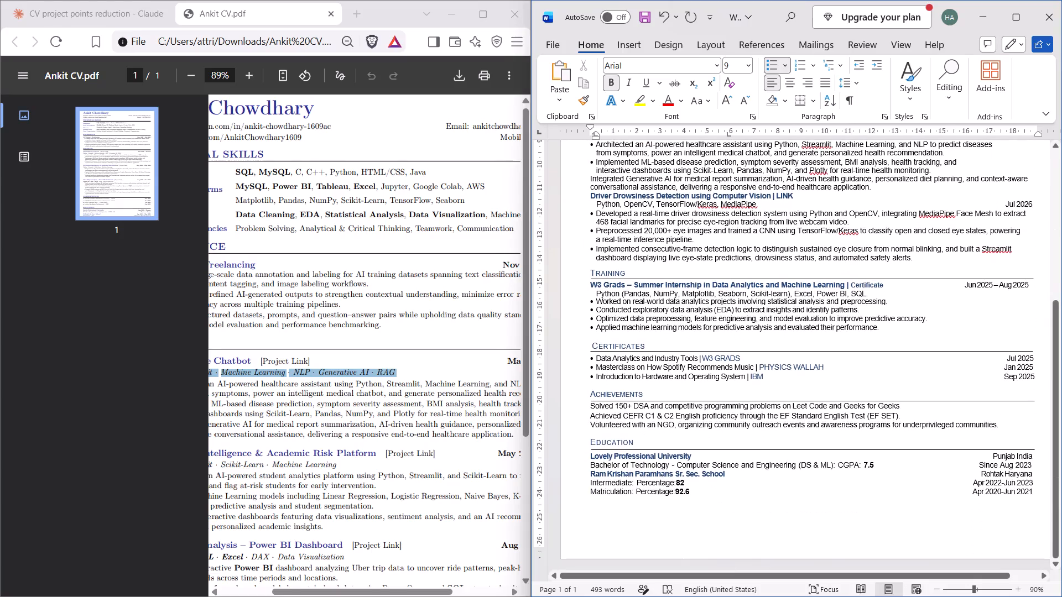
scroll(702, 296, "down", 1)
scroll(702, 296, "up", 3)
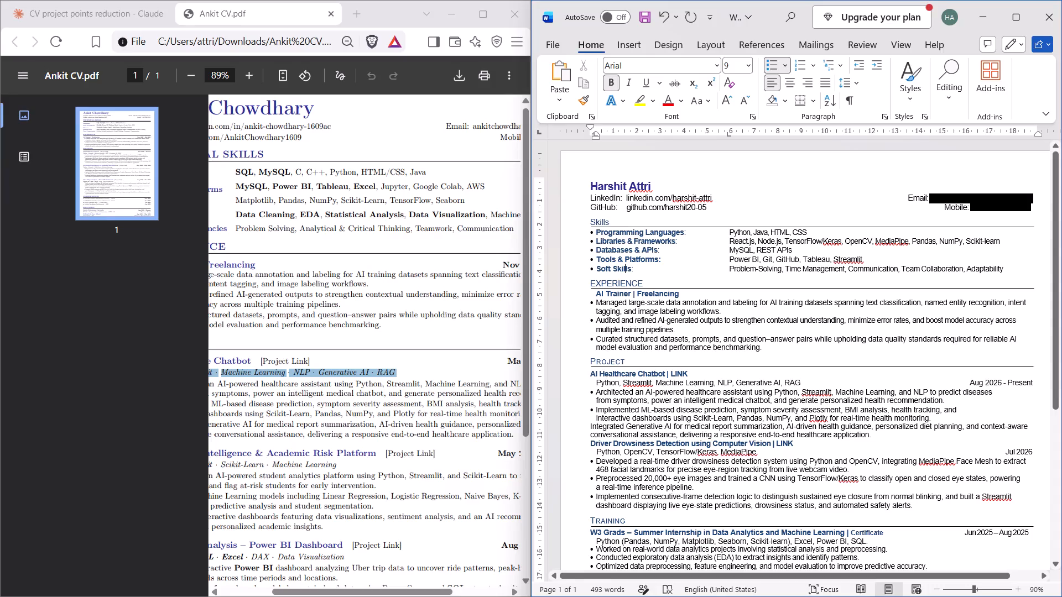
Add the reference CV's freelancing period as "NOV2024 – Feb2025" on the AI Trainer | Freelancing line, spaced out to the right margin.
scroll(476, 274, "left", 2)
left_click_drag(410, 260, 491, 258)
left_click(491, 258)
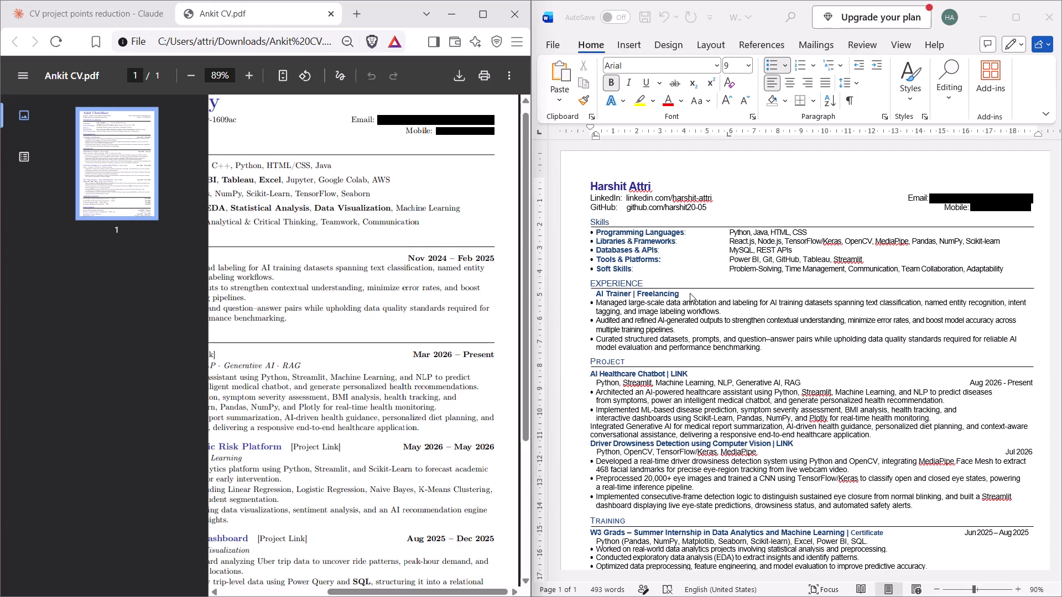
left_click(690, 293)
left_click(686, 293)
key("space")
key("space")
key("space")
key("space")
key("space")
key("space")
key("space")
key("space")
key("space")
key("space")
key("space")
key("space")
key("space")
key("space")
key("space")
key("space")
key("space")
key("space")
key("space")
key("space")
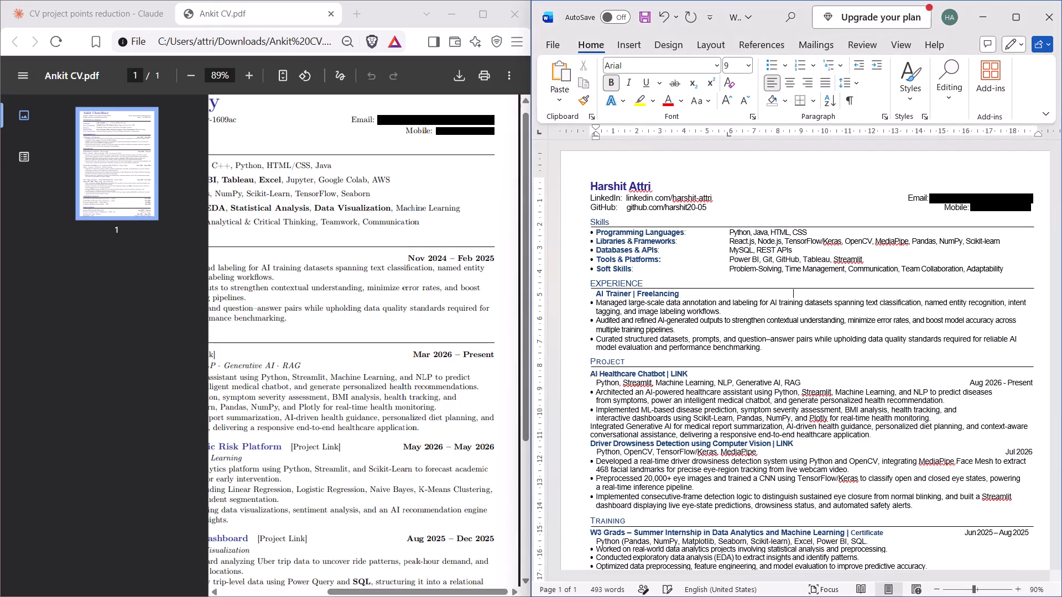
key("r")
key("BackSpace")
key("space")
key("space")
key("space")
key("space")
key("space")
key("space")
key("space")
key("space")
key("space")
key("space")
key("space")
key("space")
key("space")
key("space")
key("space")
key("space")
key("space")
key("space")
key("space")
key("space")
key("space")
key("space")
key("space")
key("space")
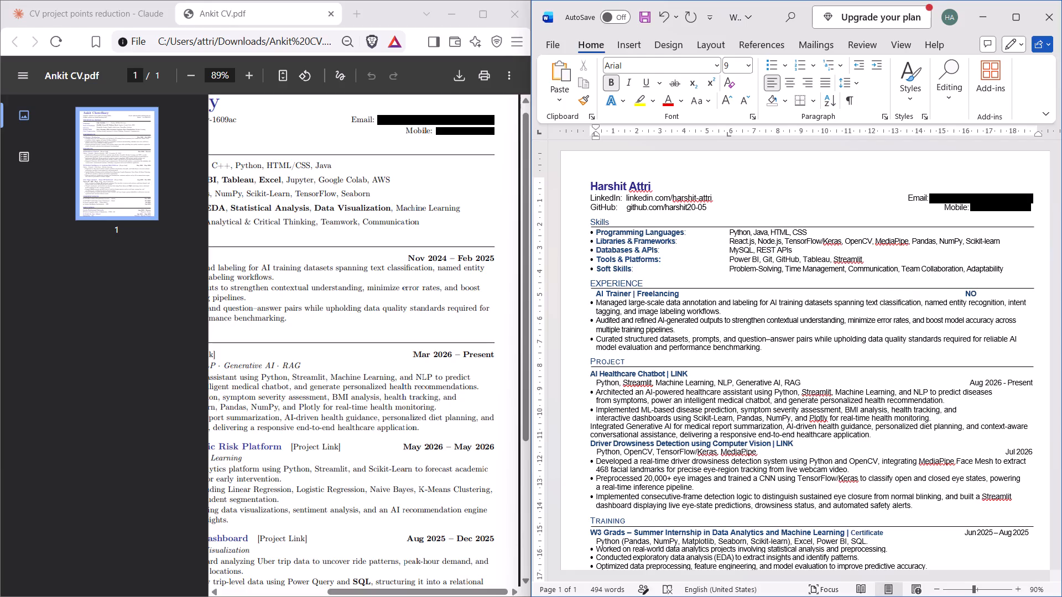
key("BackSpace")
type("OV")
key("2")
key("2")
key("BackSpace")
type("02")
key("4")
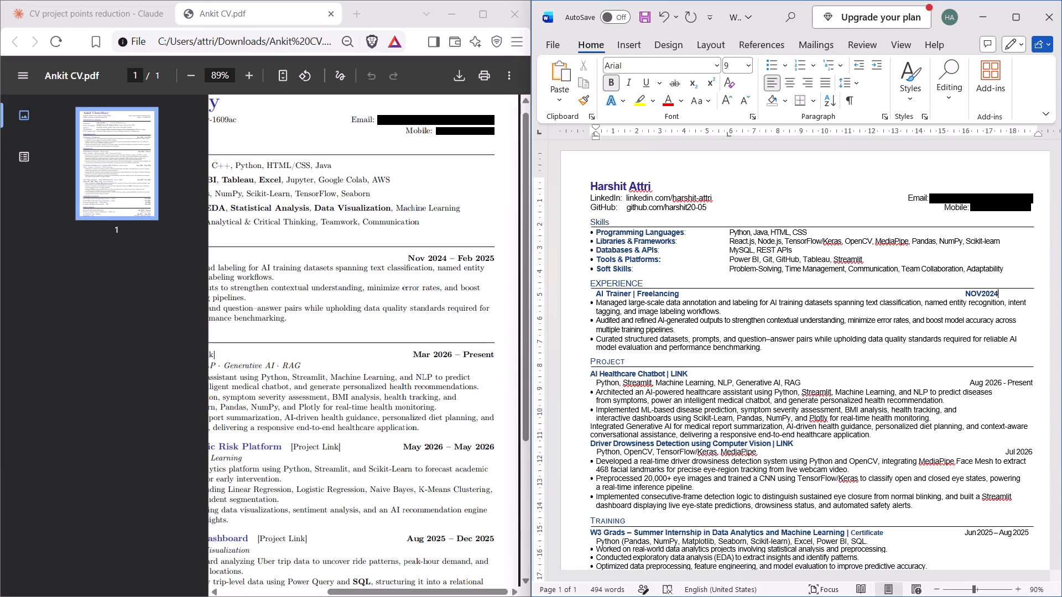
key("space")
type("-")
key("space")
type("Fe")
key("b")
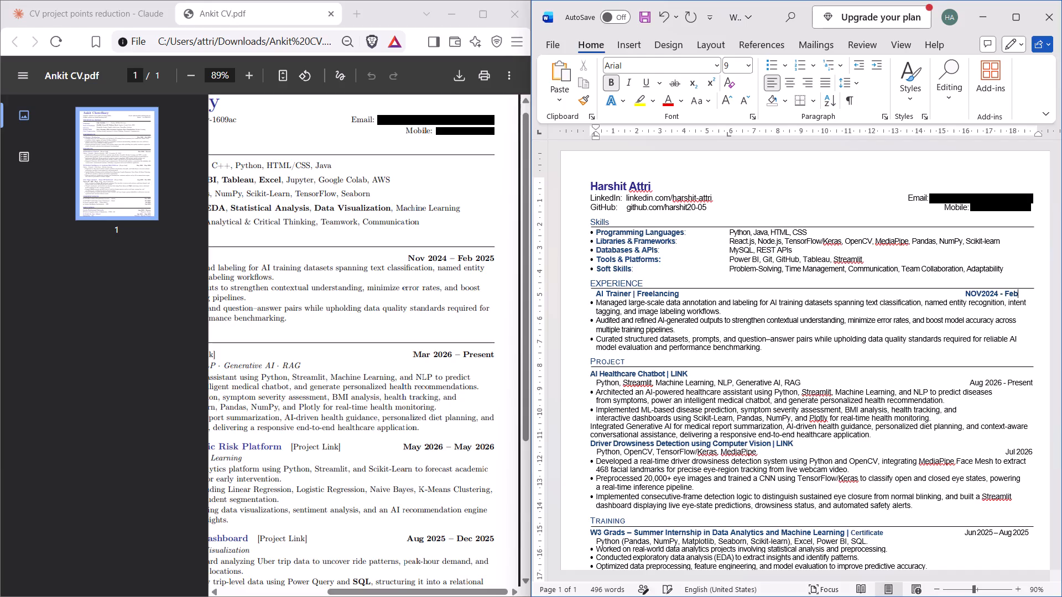
type("2025")
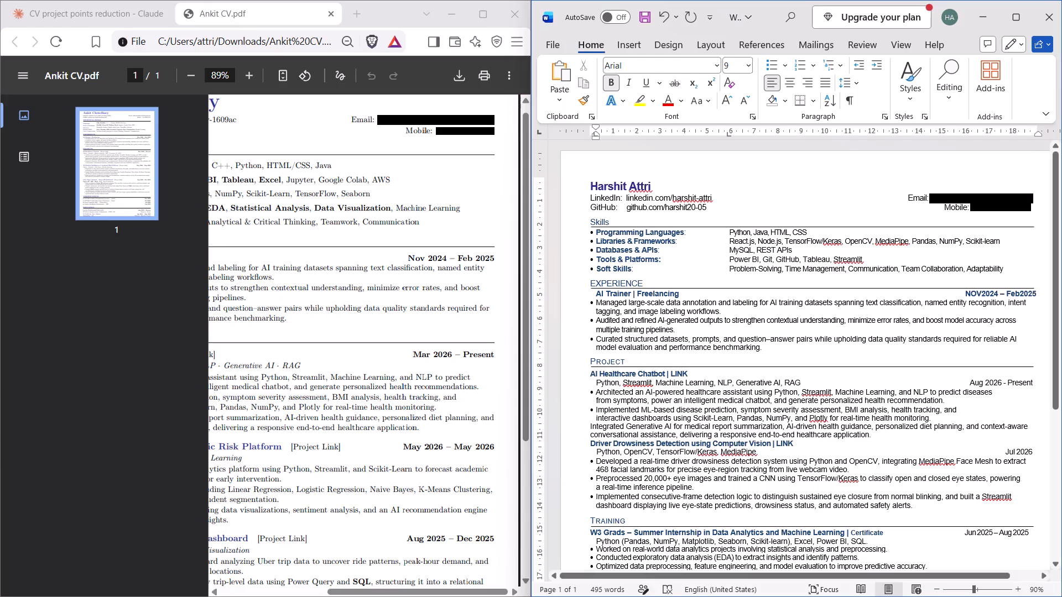
Format the date range on the AI Trainer | Freelancing line as black, non-bold text.
left_click_drag(964, 291, 978, 295)
left_click_drag(978, 295, 1007, 292)
left_click(1007, 292)
left_click_drag(1035, 294, 980, 295)
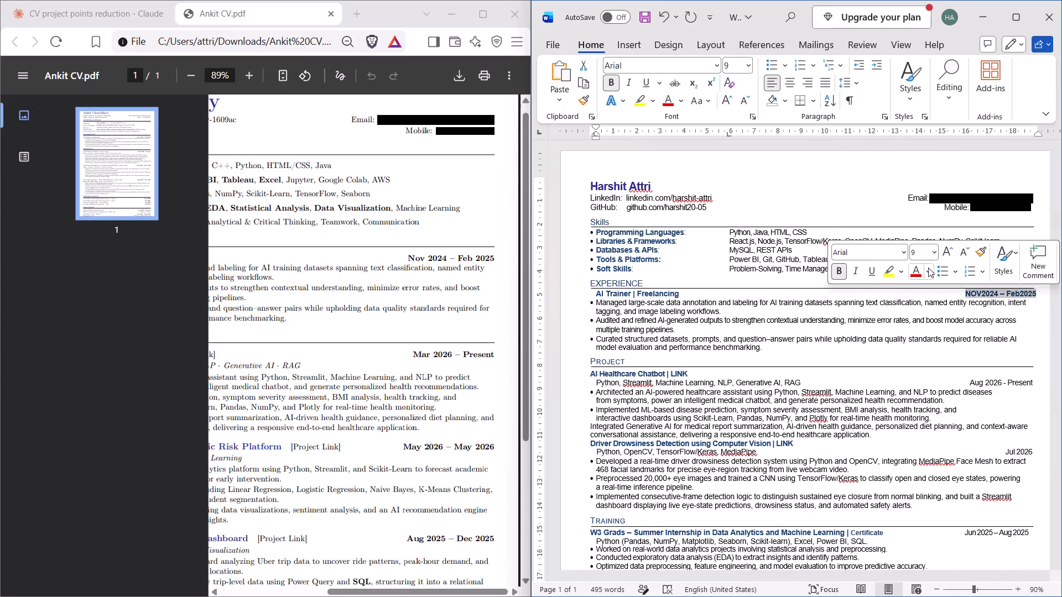
left_click(929, 268)
left_click(884, 317)
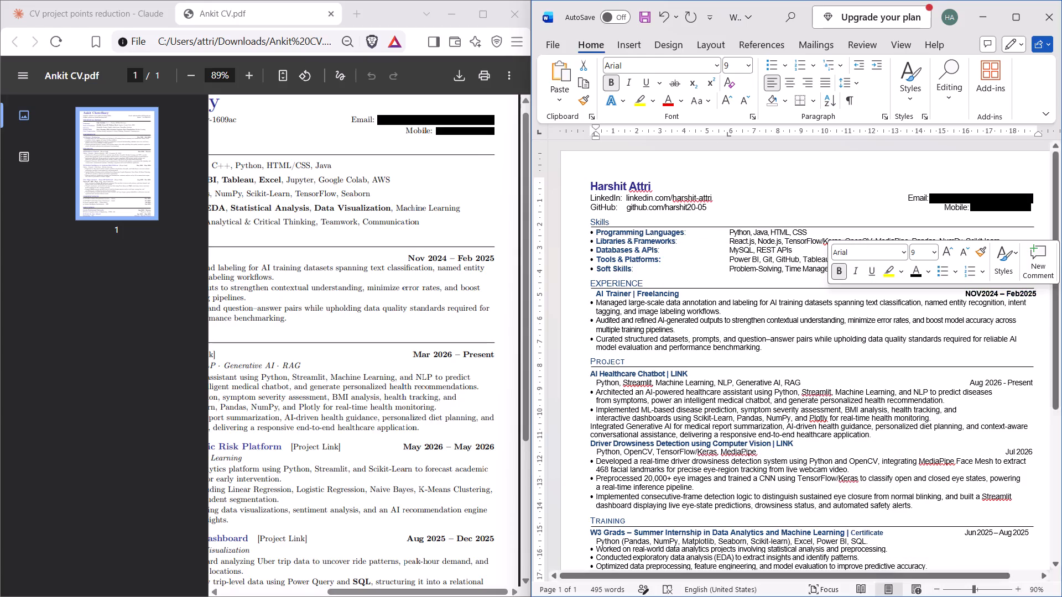
left_click(837, 268)
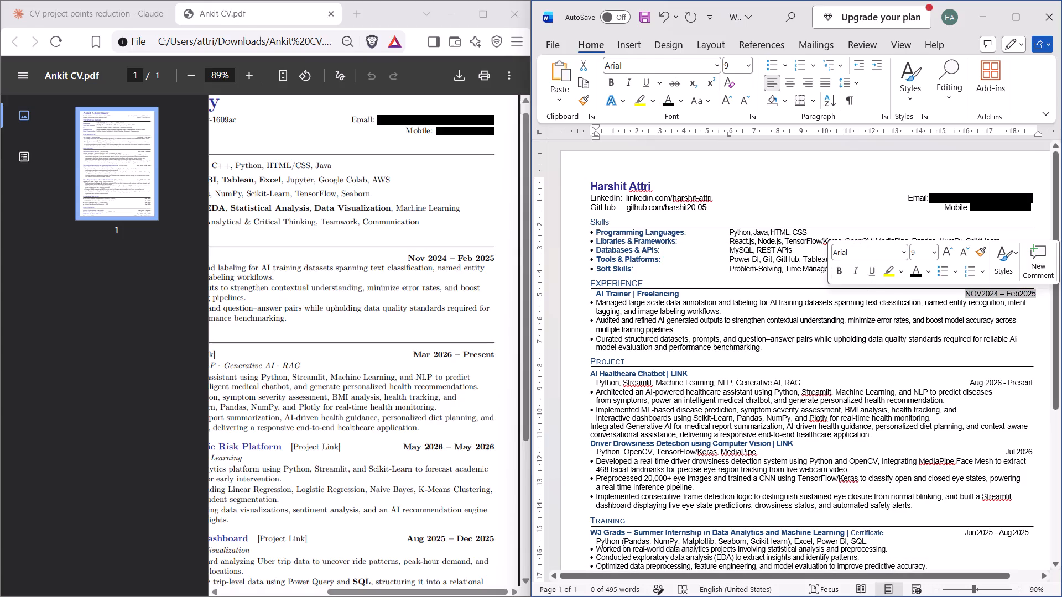
Change the month capitalization in the AI Trainer start date so it reads "Nov2024", matching the project dates' style.
left_click(991, 383)
left_click(991, 383)
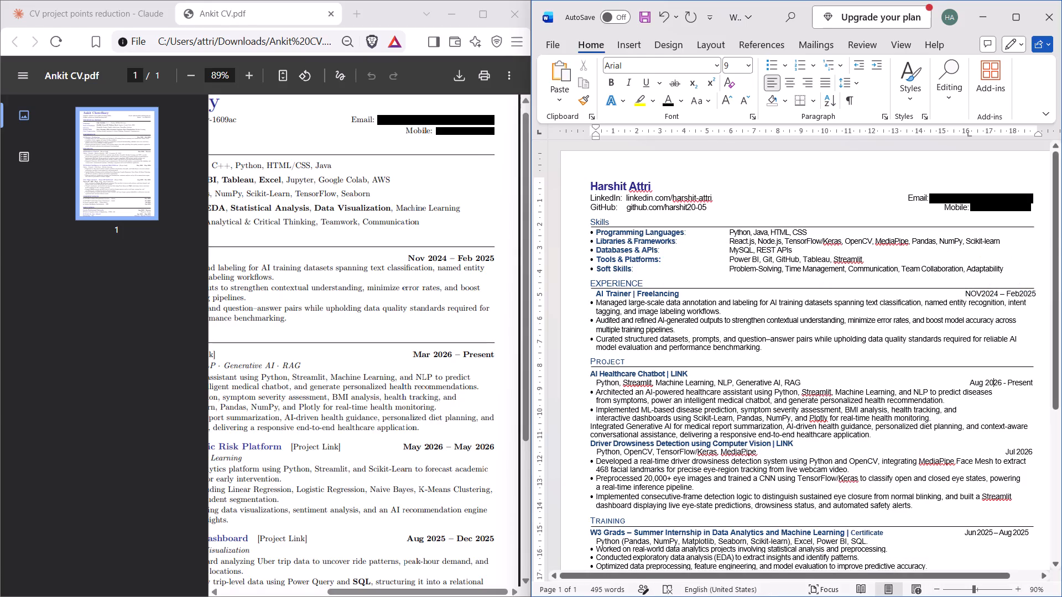
left_click(1021, 384)
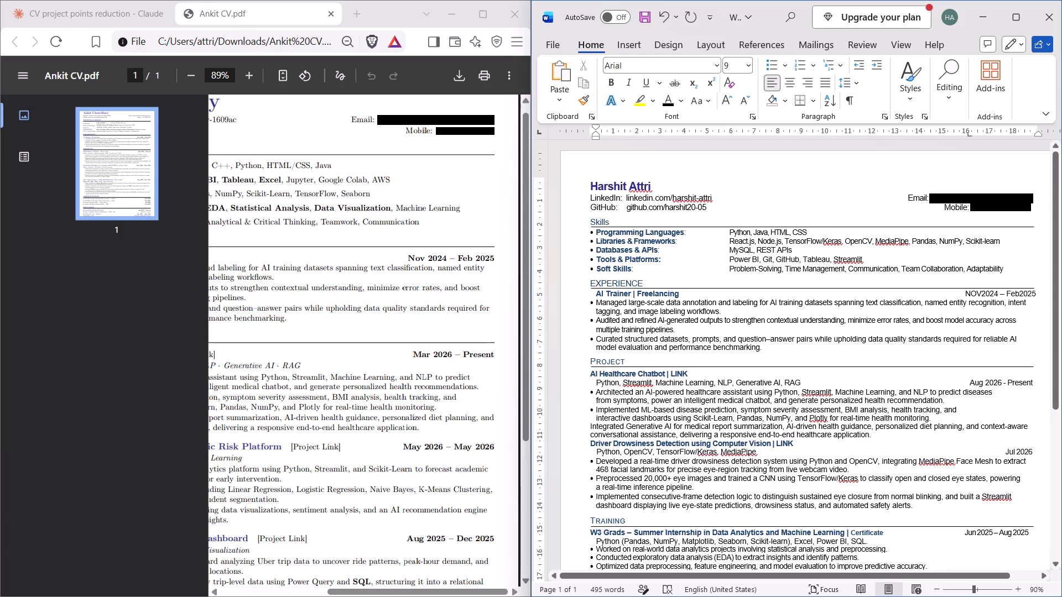
left_click(988, 294)
left_click(983, 296)
key("BackSpace")
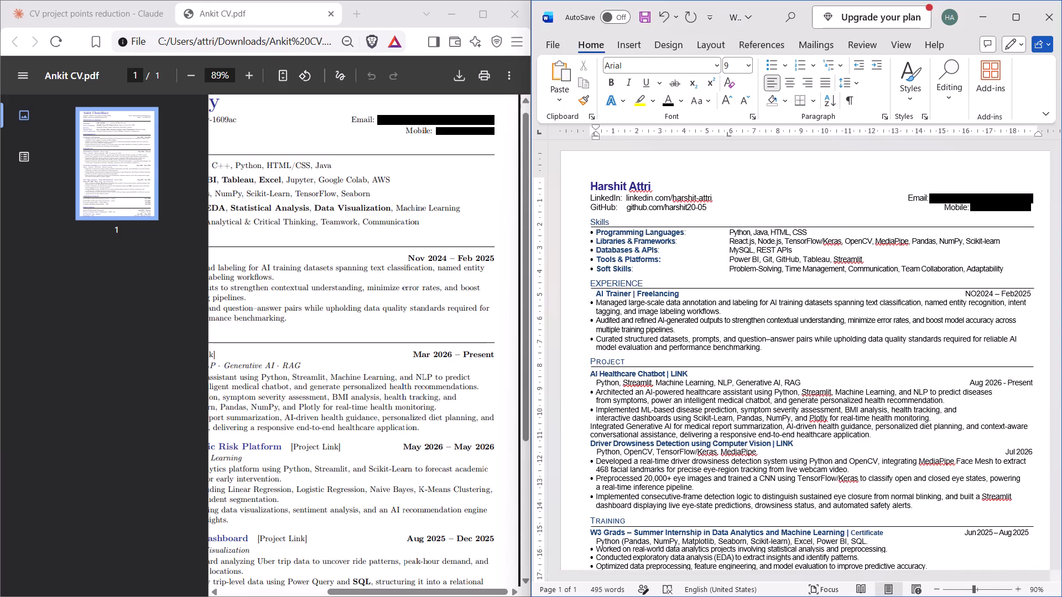
key("Delete")
key("Delete")
key("BackSpace")
type("ov2")
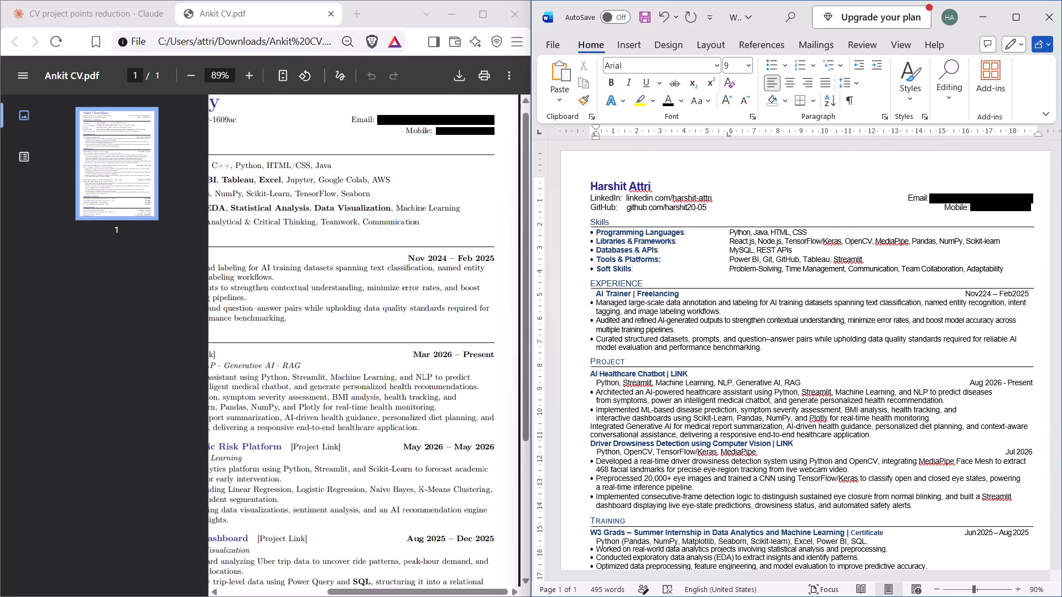
key("0")
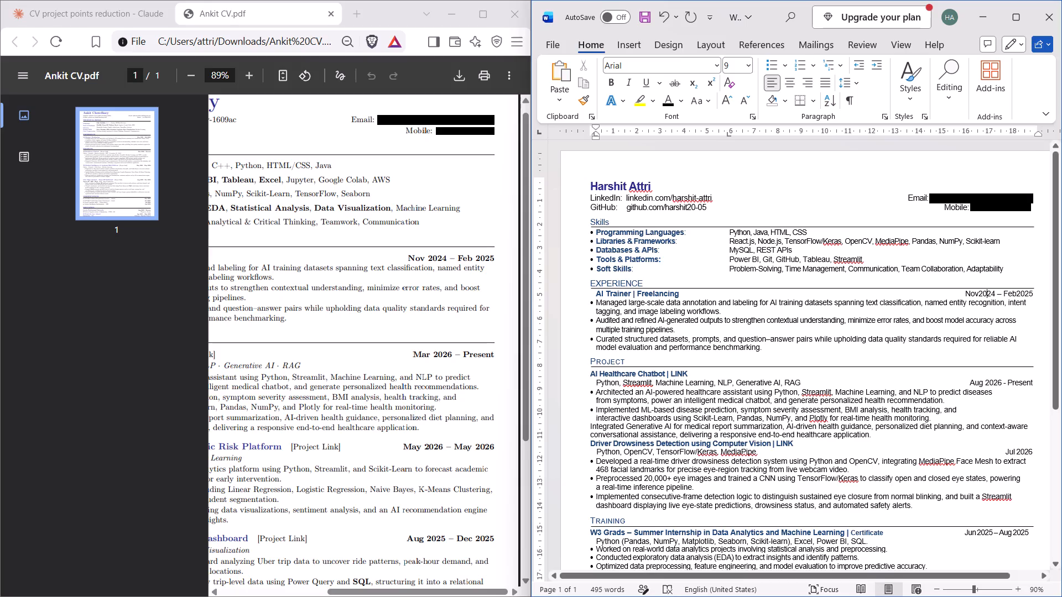
Remove one space before the AI Trainer date range to align it with the right margin.
left_click(965, 298)
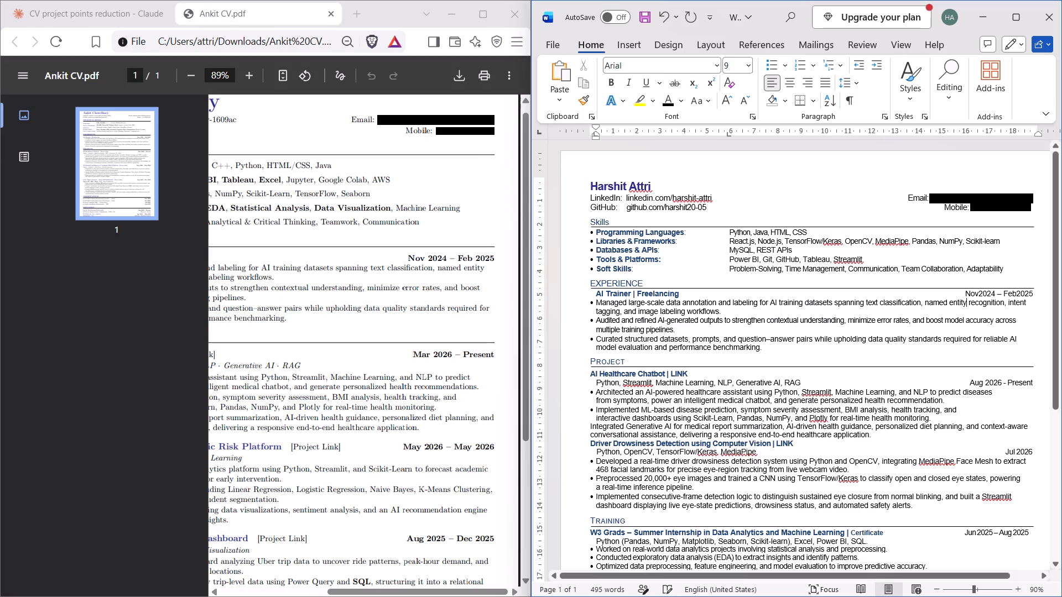
left_click(965, 292)
key("BackSpace")
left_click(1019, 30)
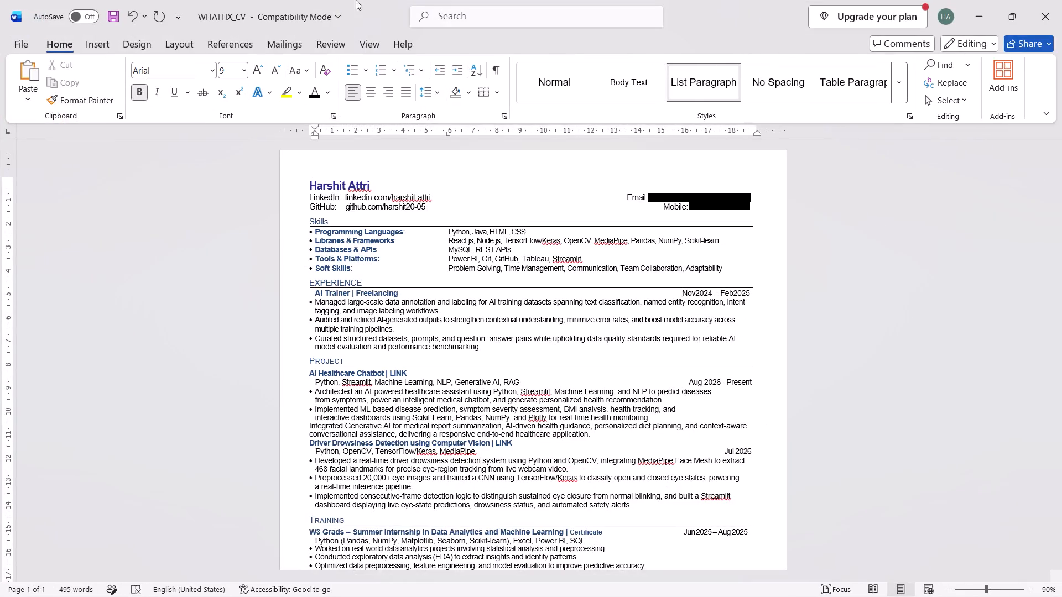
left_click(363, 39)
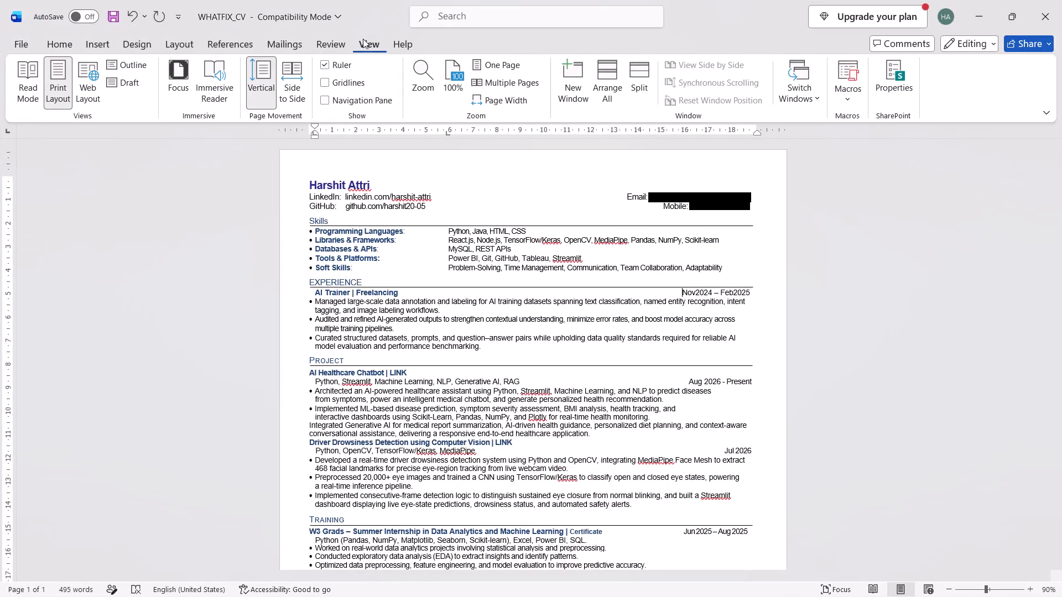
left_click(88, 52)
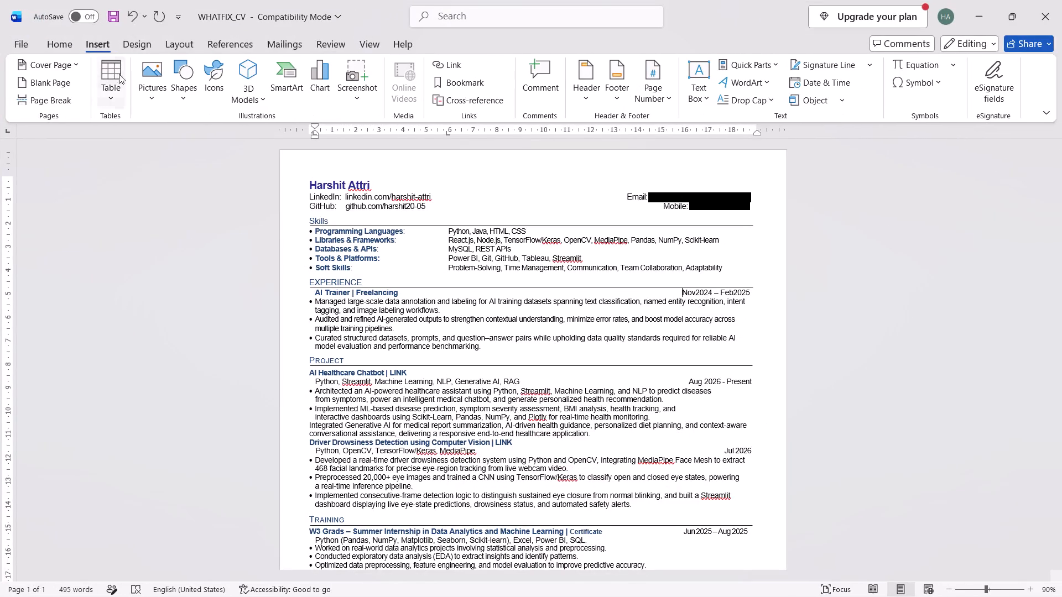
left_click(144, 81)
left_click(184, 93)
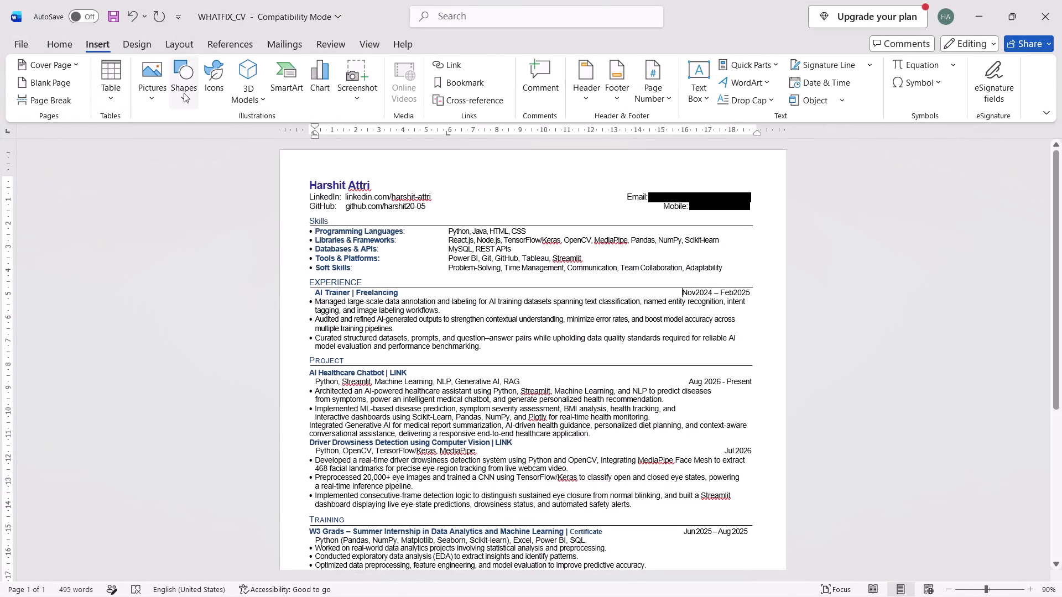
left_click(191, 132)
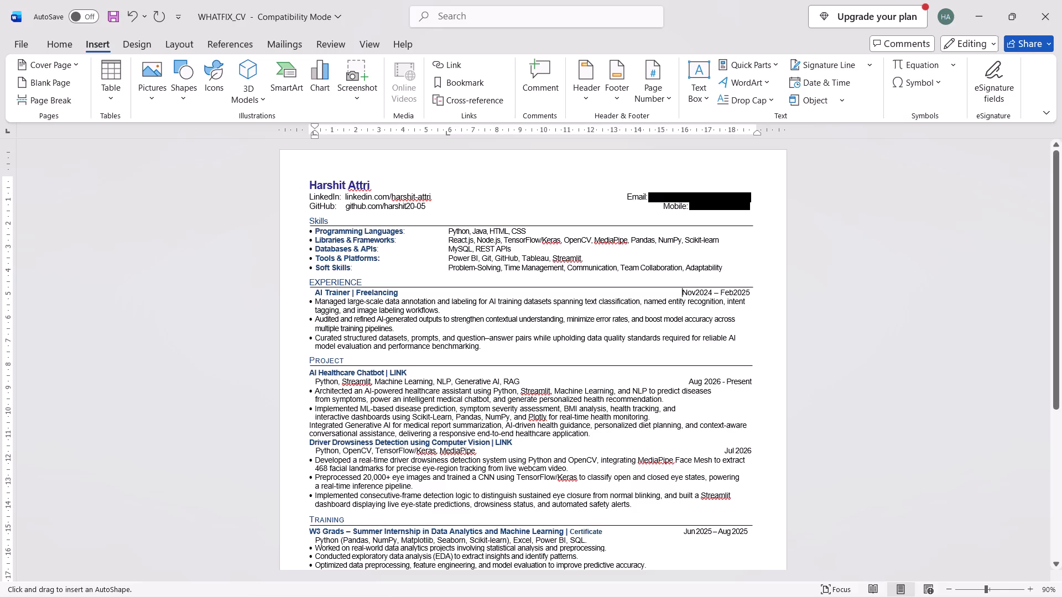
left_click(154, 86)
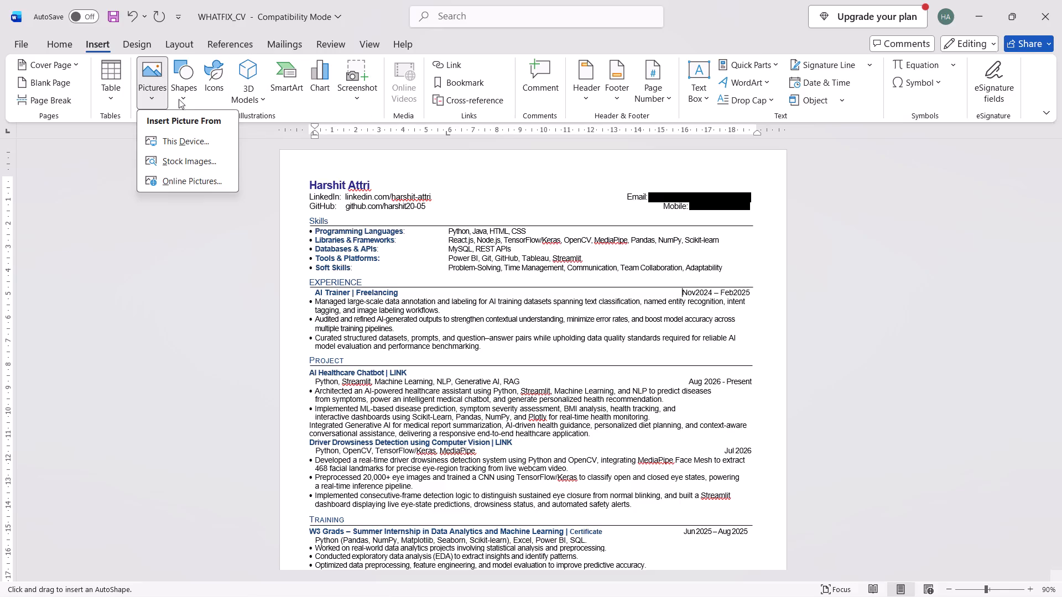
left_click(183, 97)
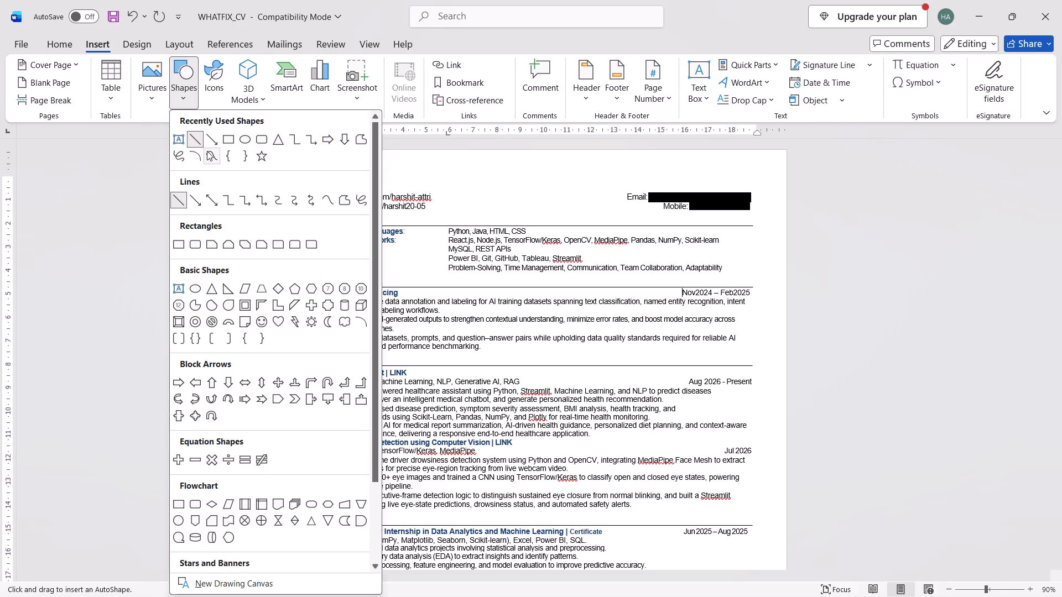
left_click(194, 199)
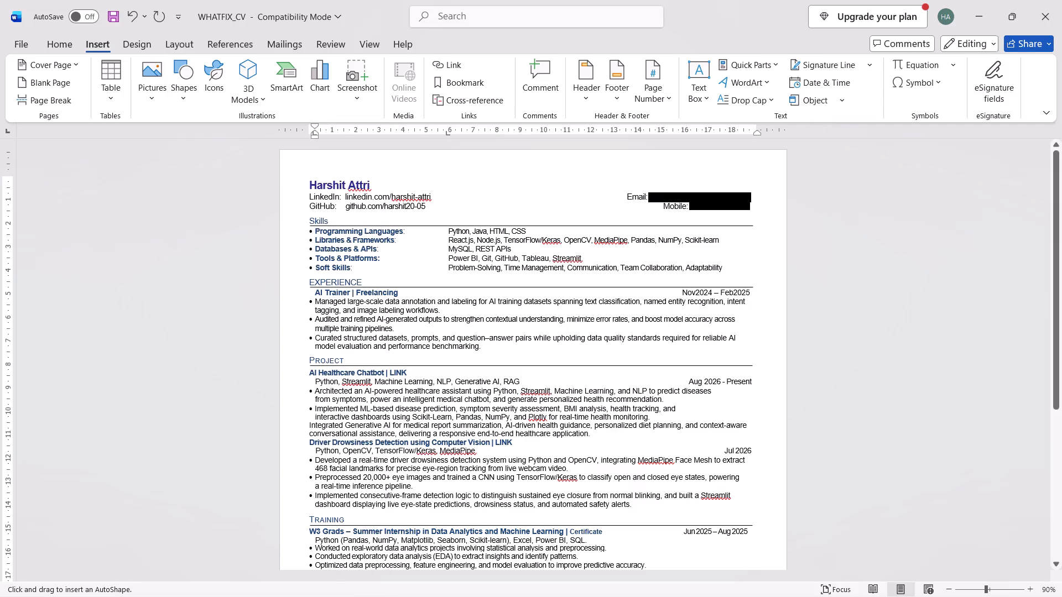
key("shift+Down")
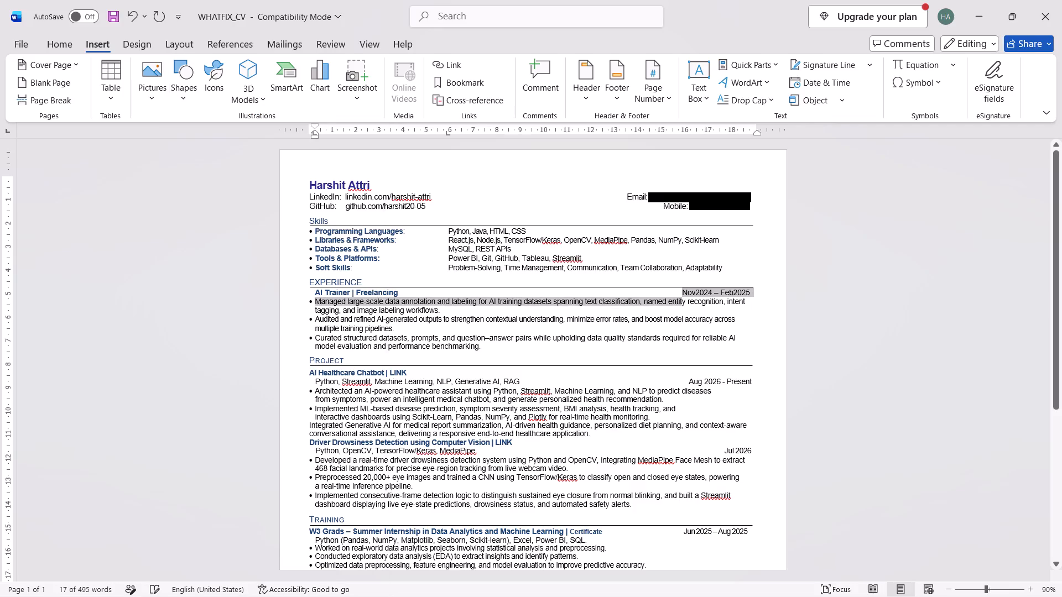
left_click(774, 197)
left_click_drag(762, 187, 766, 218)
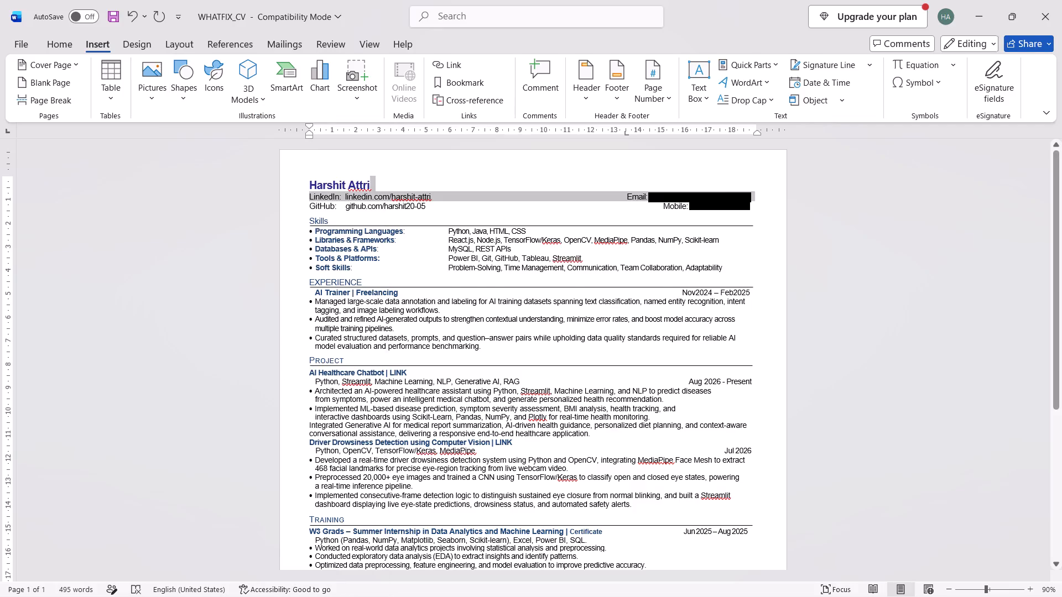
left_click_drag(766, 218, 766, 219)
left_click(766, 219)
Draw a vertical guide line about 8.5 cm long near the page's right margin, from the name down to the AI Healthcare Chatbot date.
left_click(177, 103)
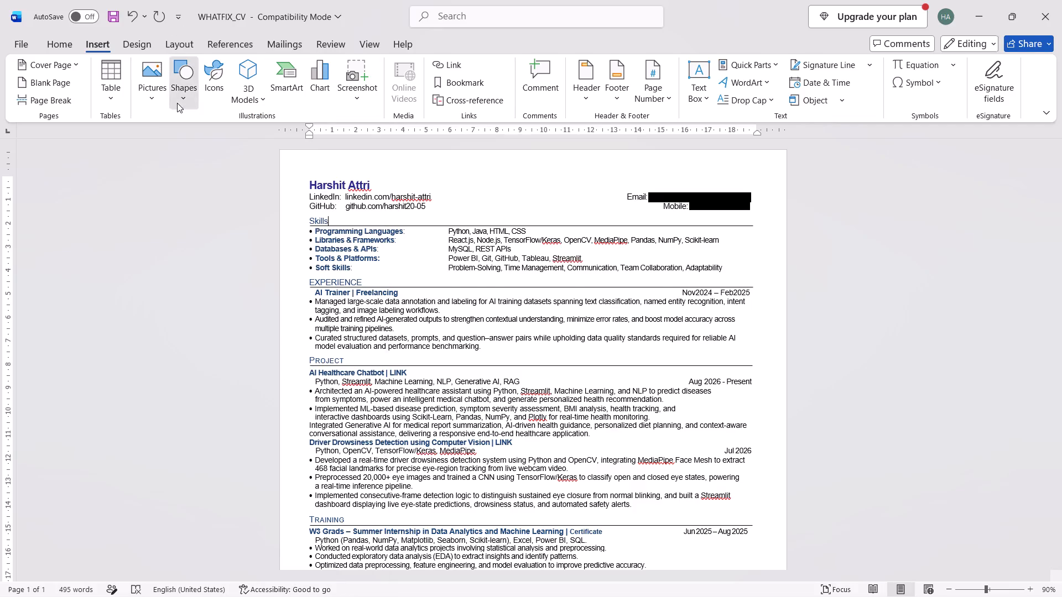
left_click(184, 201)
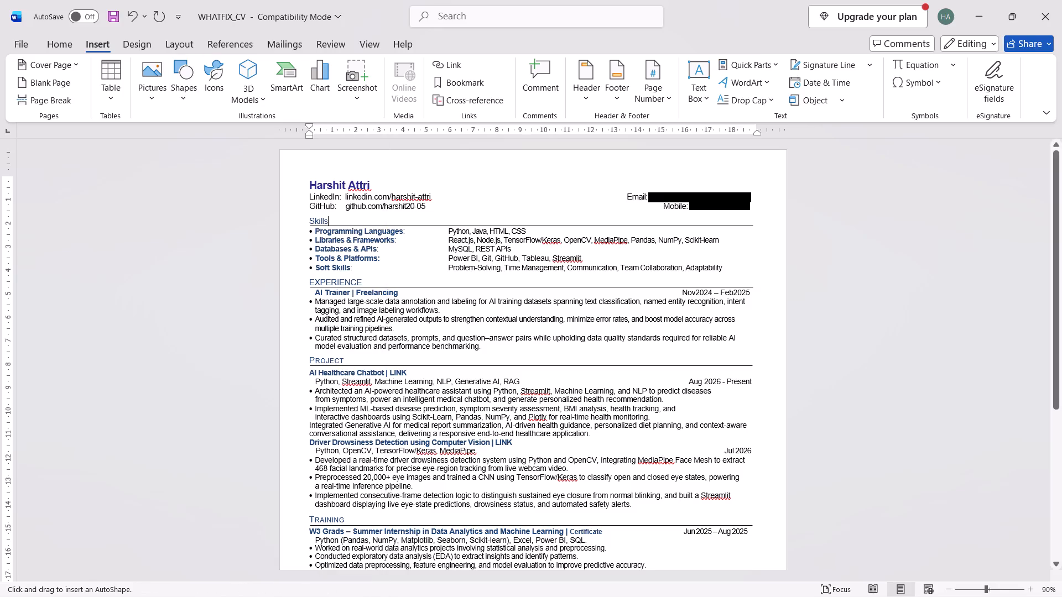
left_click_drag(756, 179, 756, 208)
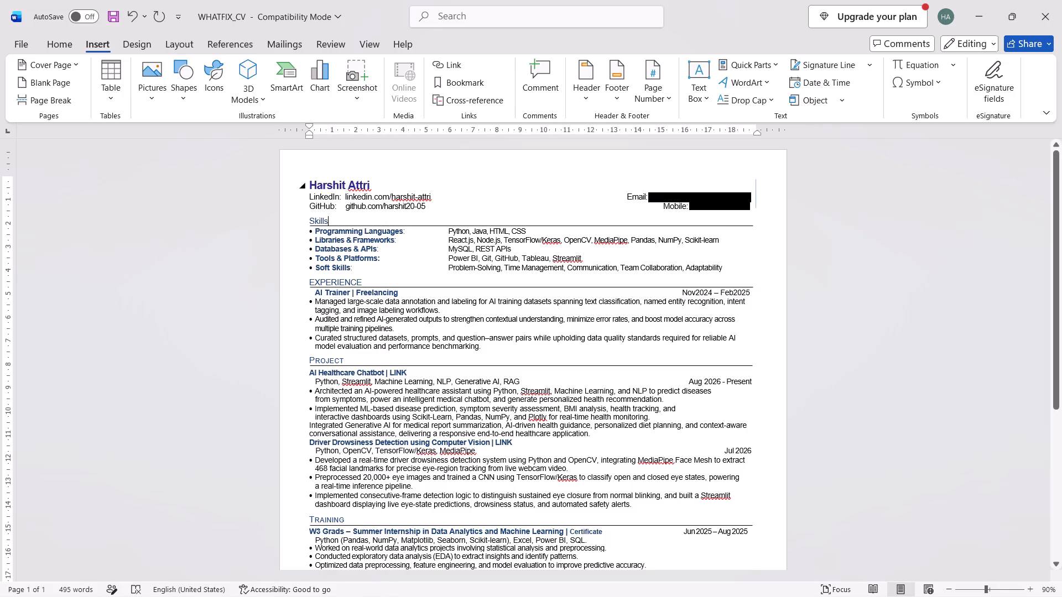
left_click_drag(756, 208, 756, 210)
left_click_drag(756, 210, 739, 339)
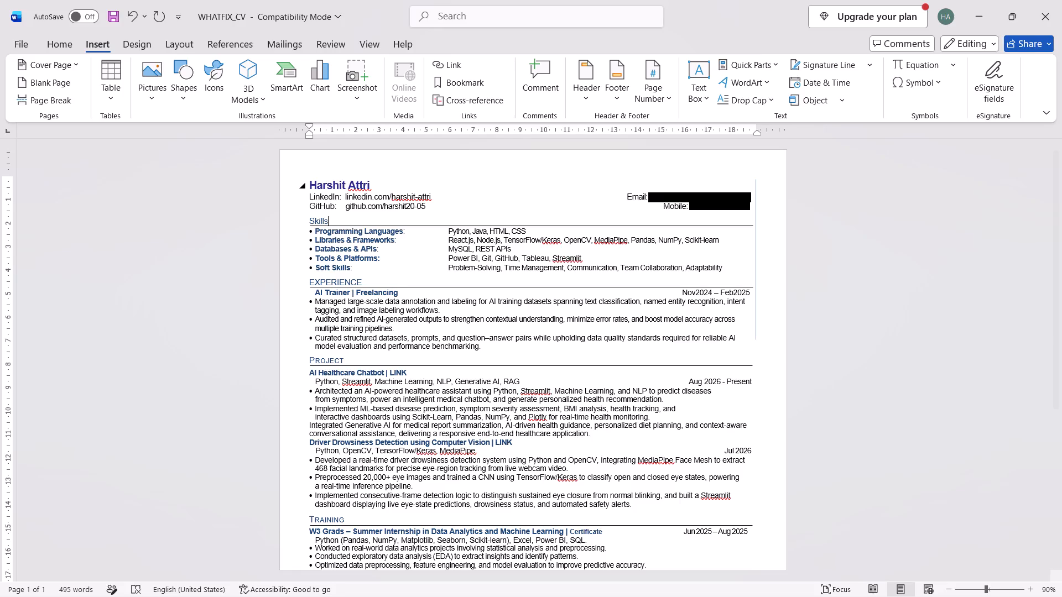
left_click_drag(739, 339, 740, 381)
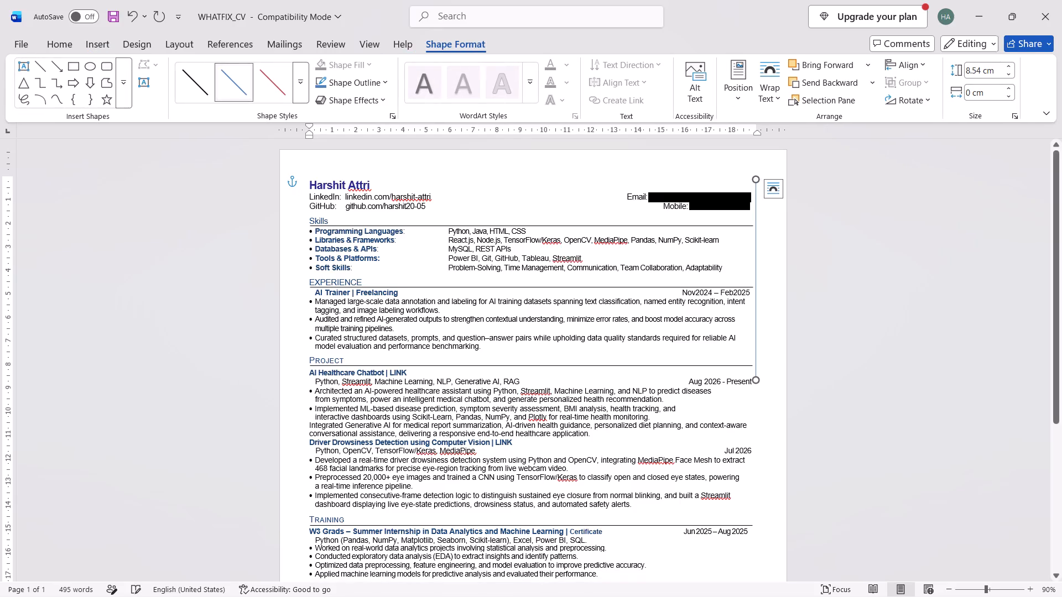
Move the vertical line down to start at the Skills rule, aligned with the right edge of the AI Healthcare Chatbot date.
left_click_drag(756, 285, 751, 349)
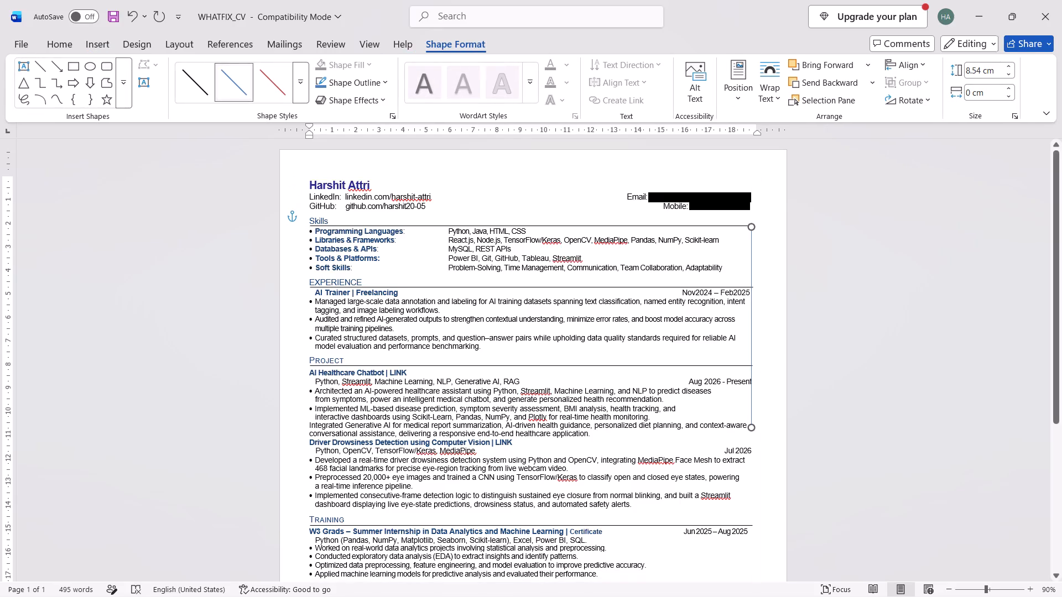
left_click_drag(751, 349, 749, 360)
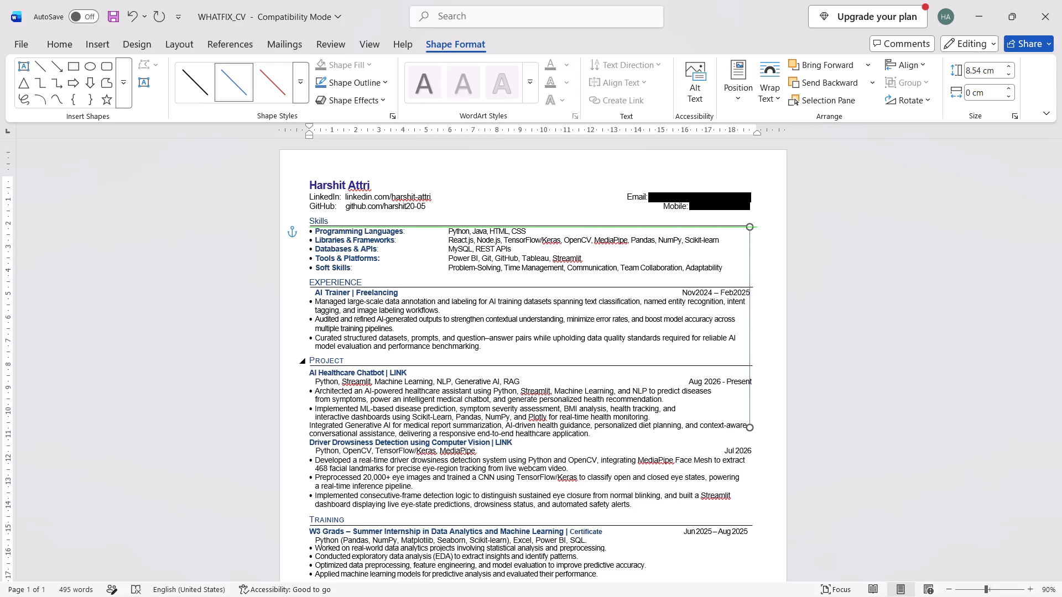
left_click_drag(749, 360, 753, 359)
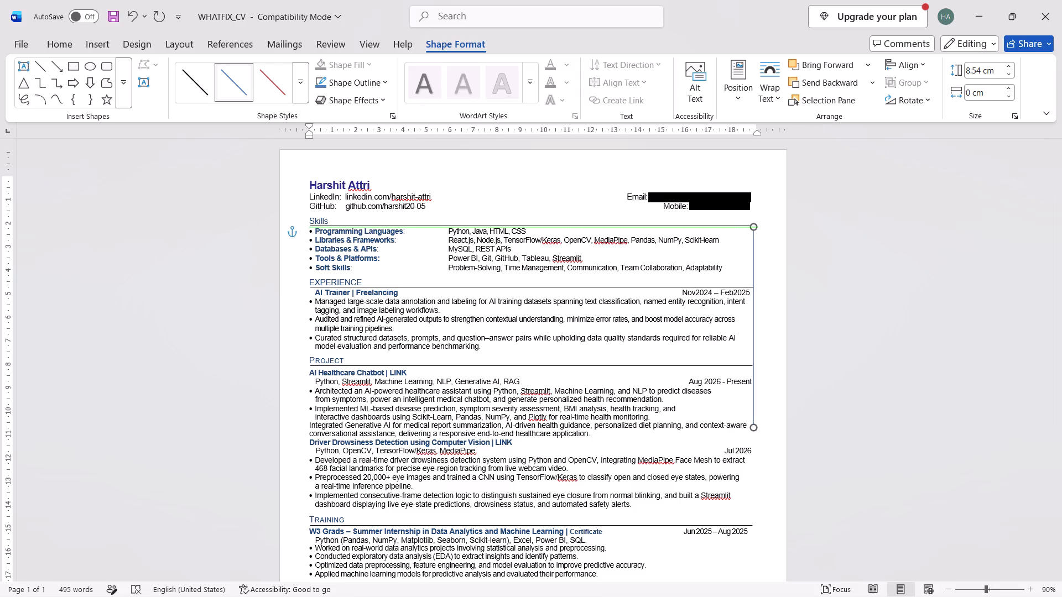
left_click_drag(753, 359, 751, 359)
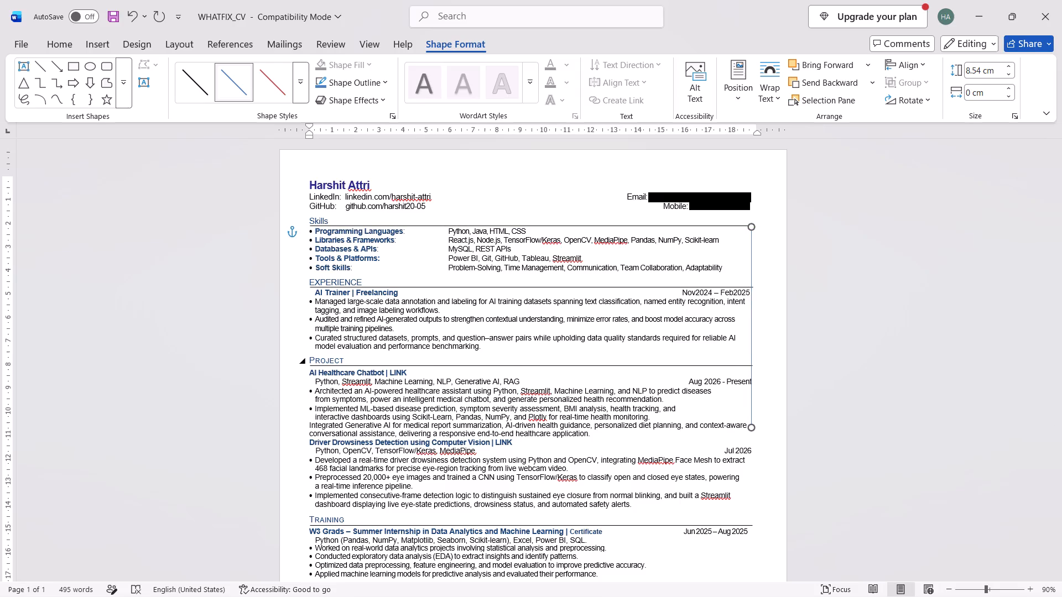
Insert one space before the AI Trainer date range to shift it out to the vertical guide line.
left_click(680, 293)
key("space")
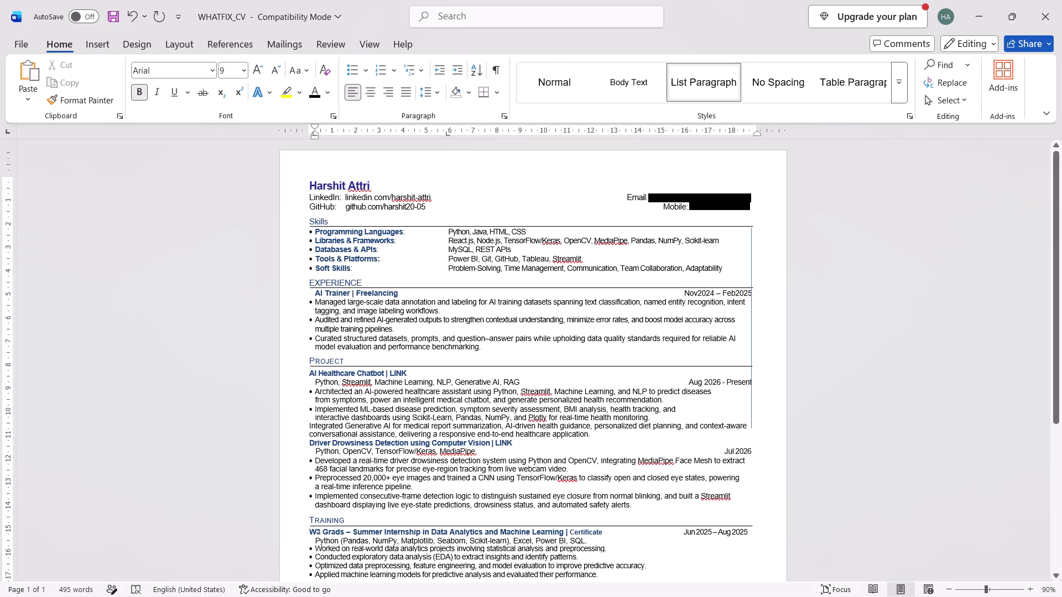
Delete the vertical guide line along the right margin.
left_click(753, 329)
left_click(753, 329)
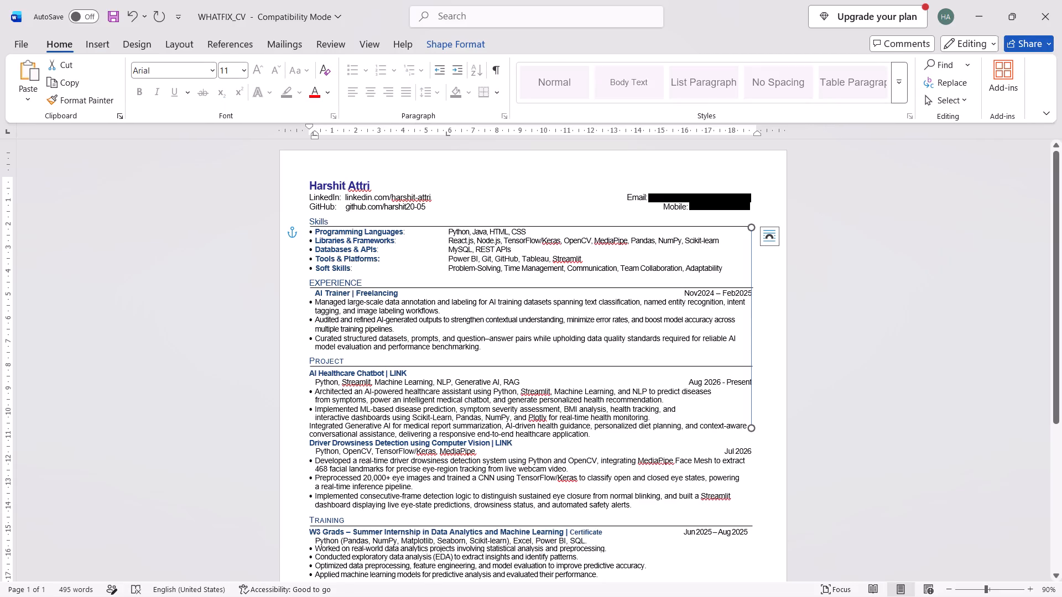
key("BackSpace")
Review the whole résumé page, checking the layout and date alignment from the Skills section down to Education.
scroll(615, 381, "down", 3)
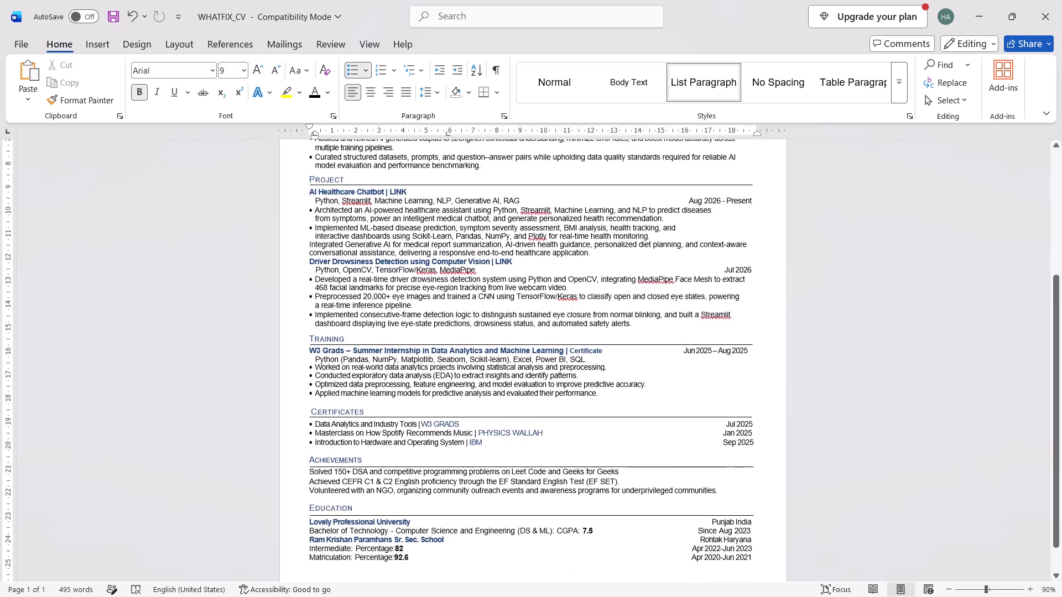
scroll(615, 381, "down", 2)
scroll(615, 381, "up", 1)
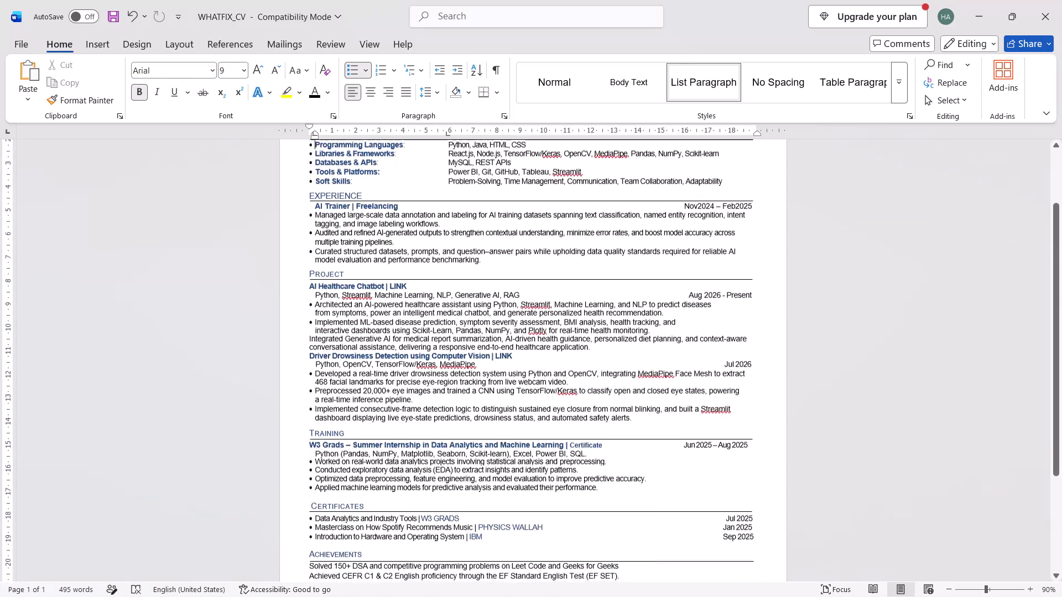
scroll(615, 381, "up", 1)
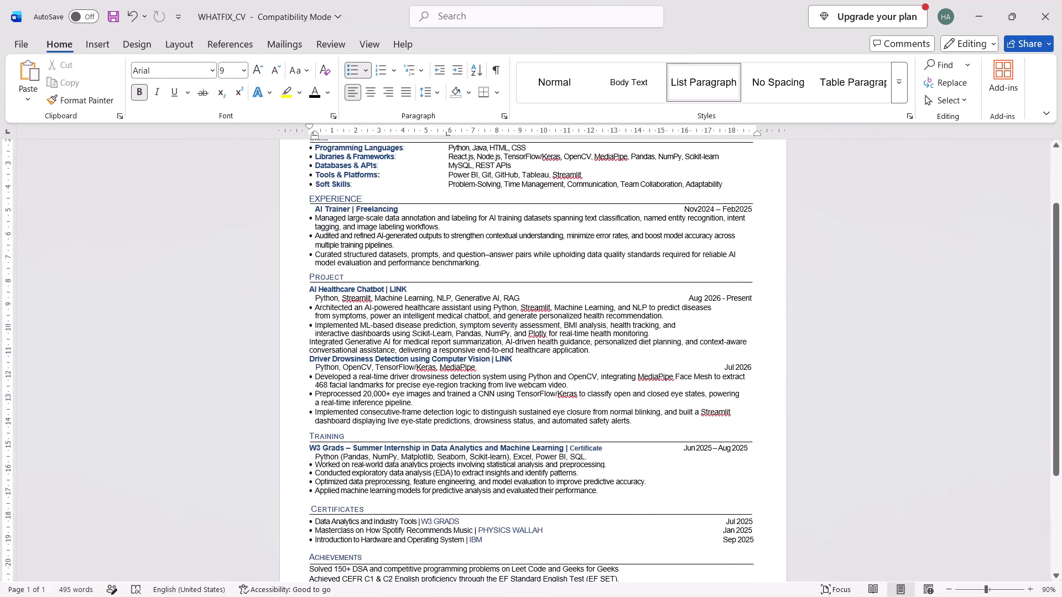
scroll(522, 414, "down", 1, "ctrl")
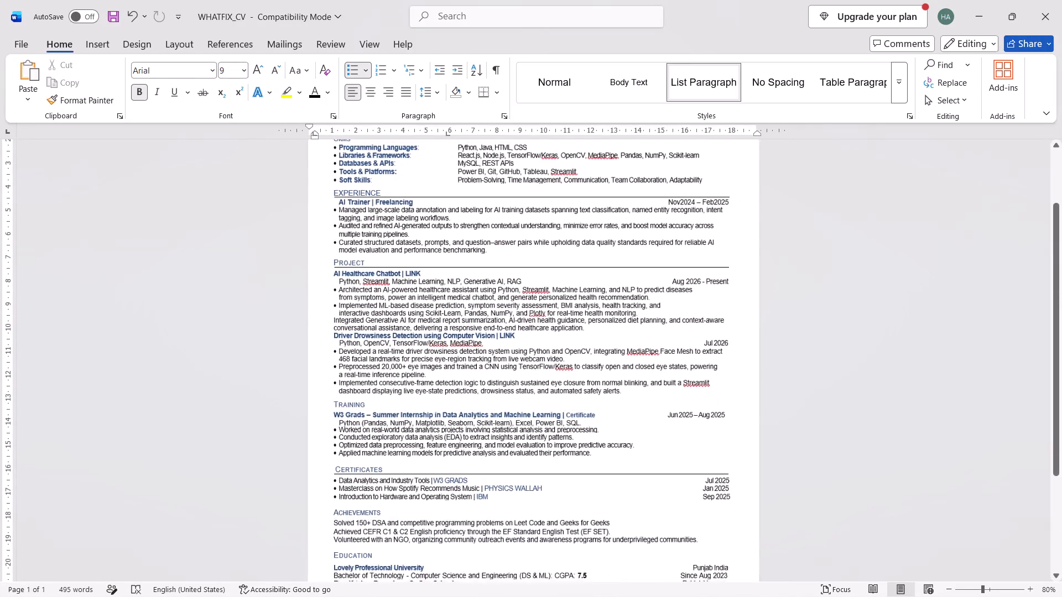
scroll(522, 414, "down", 3, "ctrl")
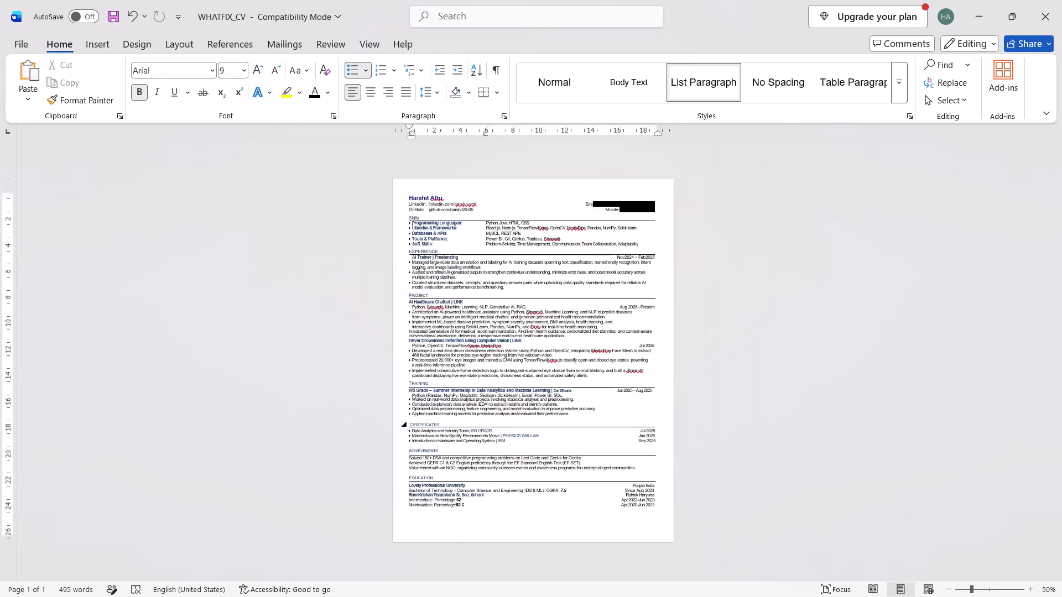
scroll(496, 428, "up", 1, "ctrl")
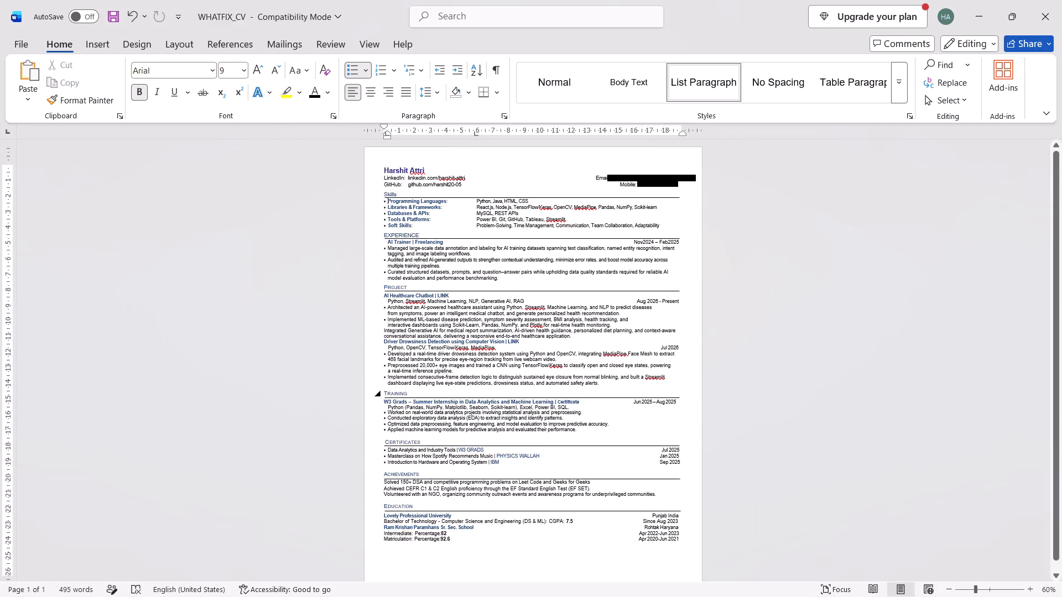
scroll(483, 268, "up", 2, "ctrl")
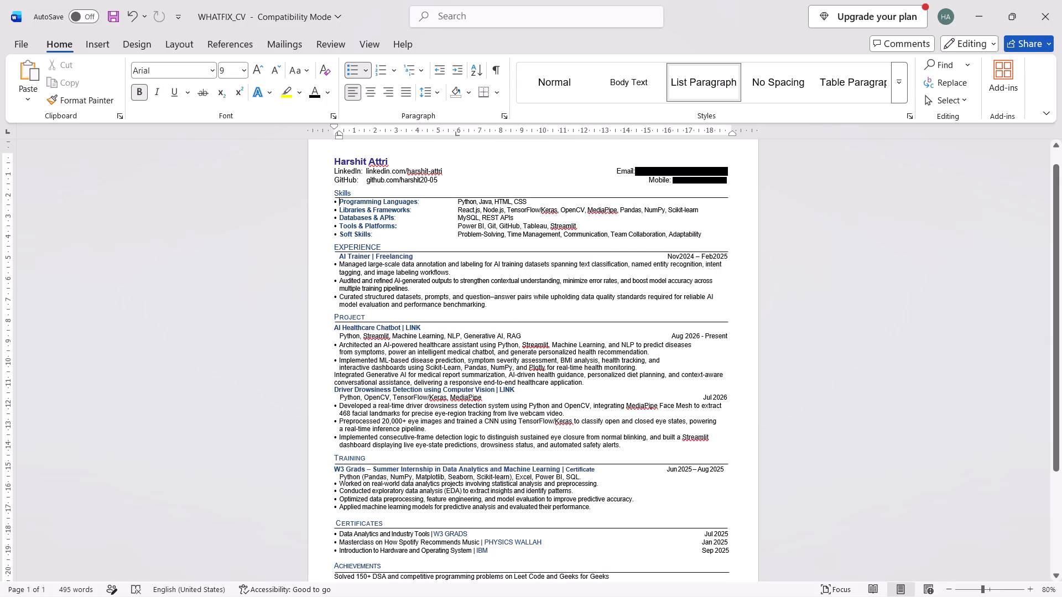
scroll(489, 380, "up", 2, "ctrl")
scroll(489, 380, "right", 1)
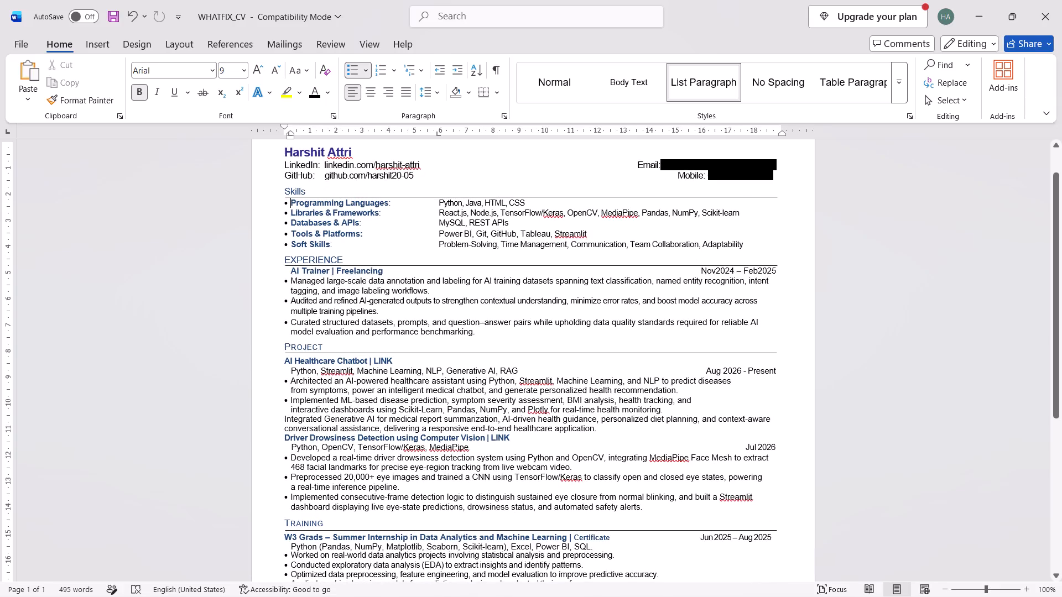
Move the "Integrated Generative AI" paragraph into a new third bullet under AI Healthcare Chatbot, removing the leftover empty line.
left_click(663, 408)
key("Return")
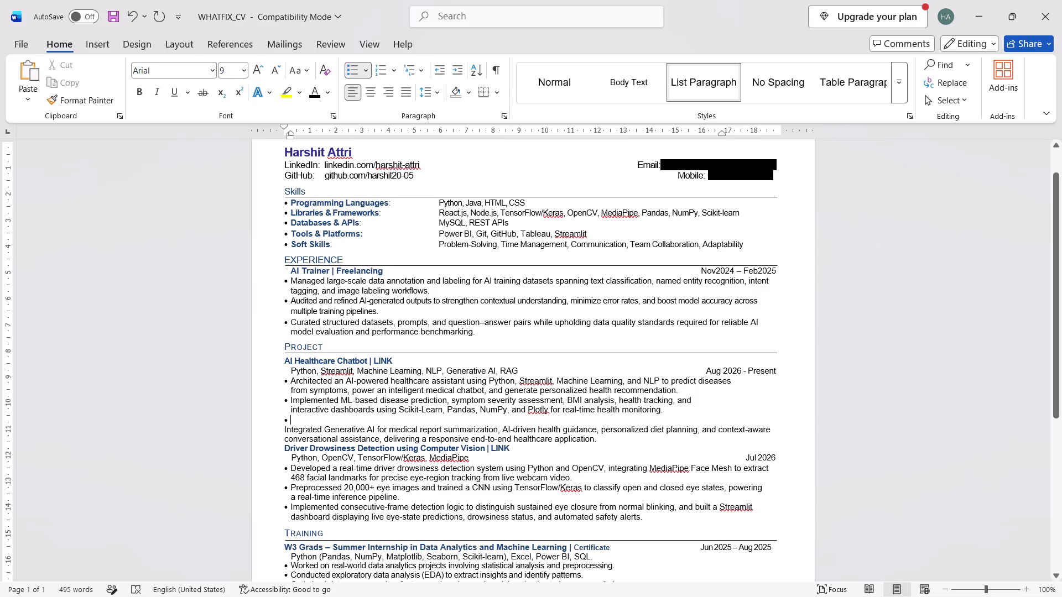
left_click_drag(598, 440, 319, 430)
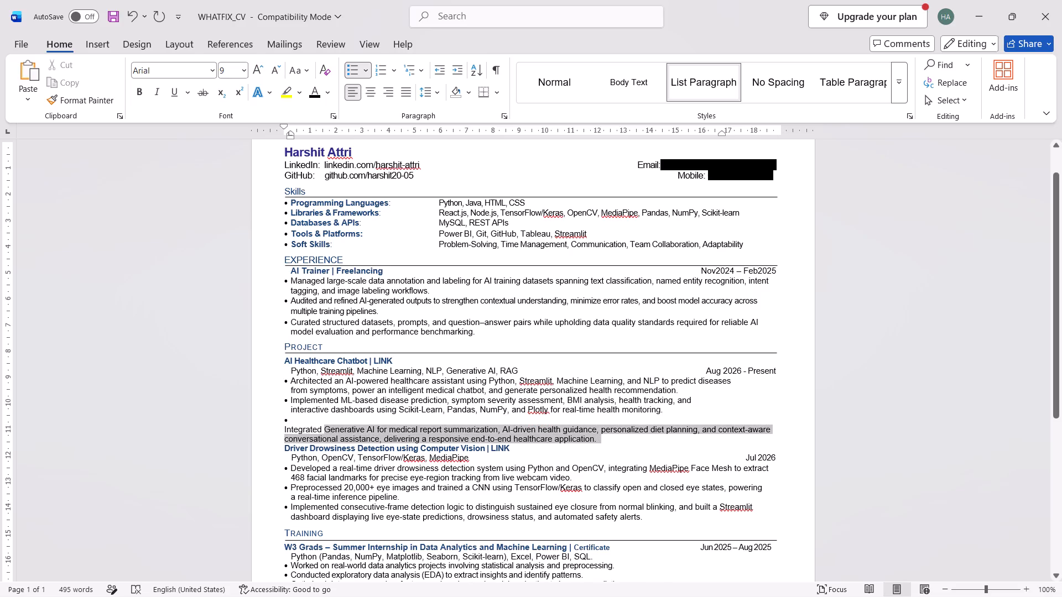
left_click_drag(319, 430, 300, 432)
key("ctrl+c")
key("BackSpace")
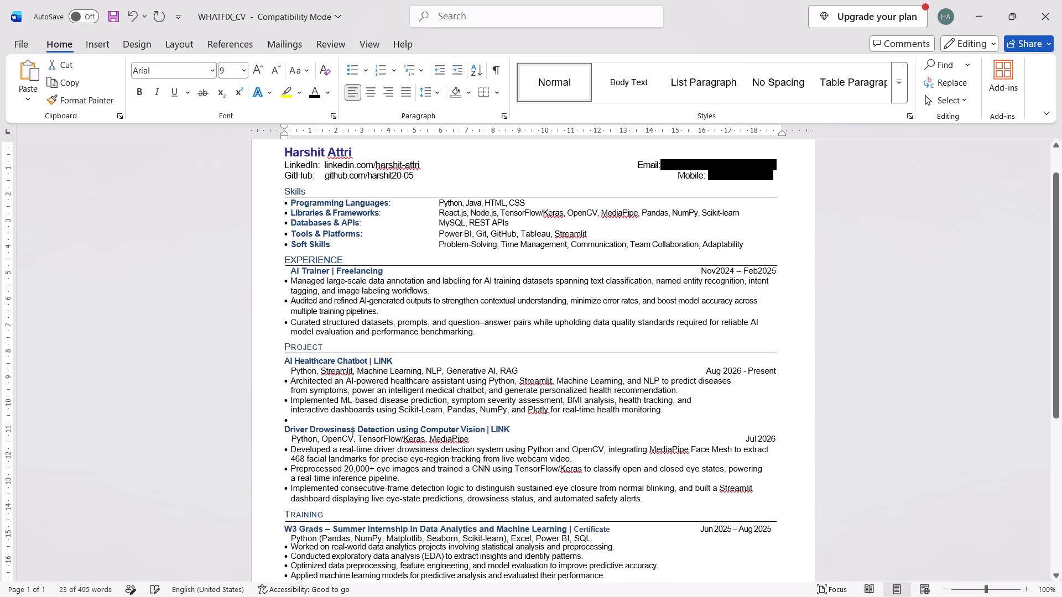
left_click(293, 420)
key("ctrl+v")
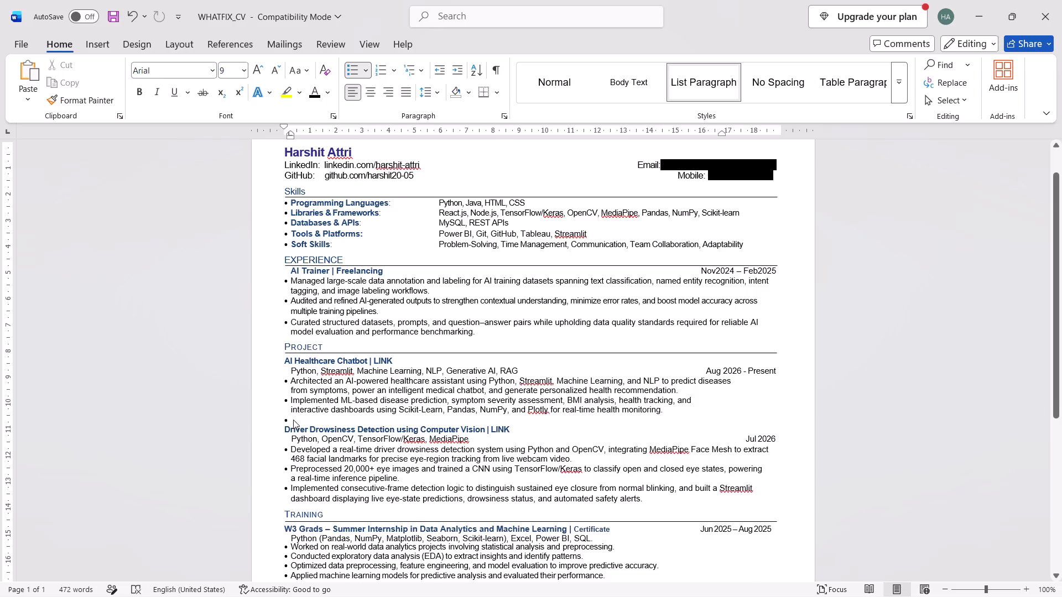
key("BackSpace")
key("BackSpace")
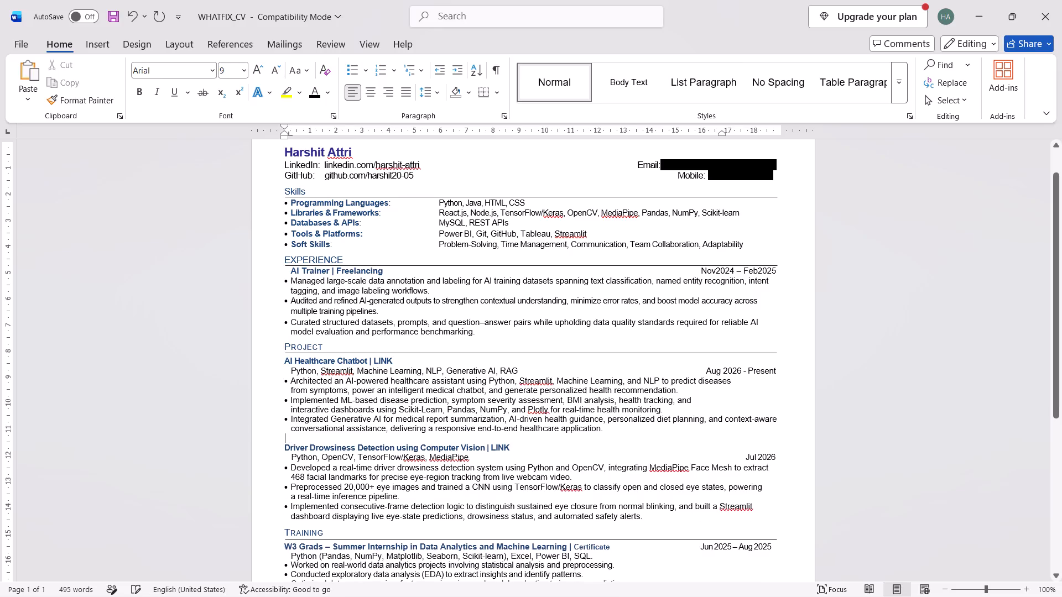
key("BackSpace")
key("BackSpace")
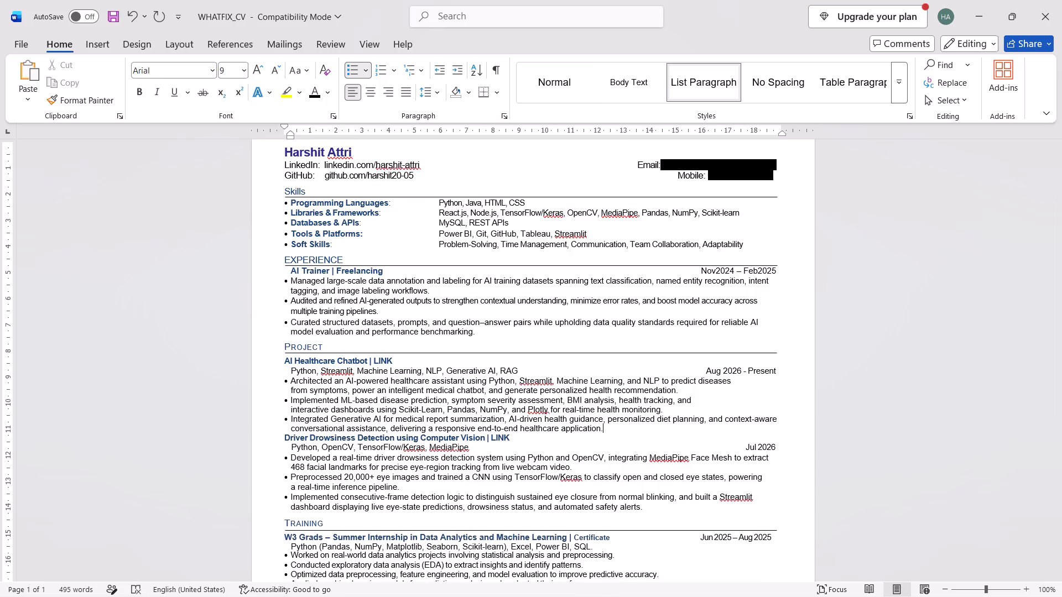
Add a blank unbulleted line between the AI Healthcare Chatbot bullets and the Driver Drowsiness Detection title.
key("Return")
scroll(299, 427, "down", 1)
key("BackSpace")
scroll(299, 427, "down", 1)
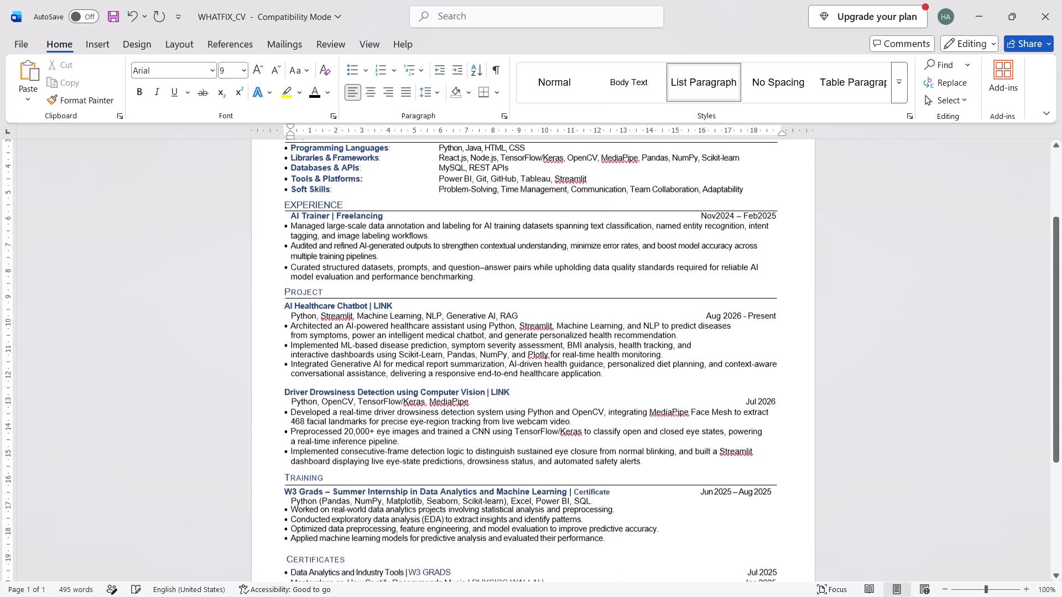
Review the whole résumé page at 70% zoom, checking the spacing between sections from the header down to Education.
scroll(299, 427, "down", 1)
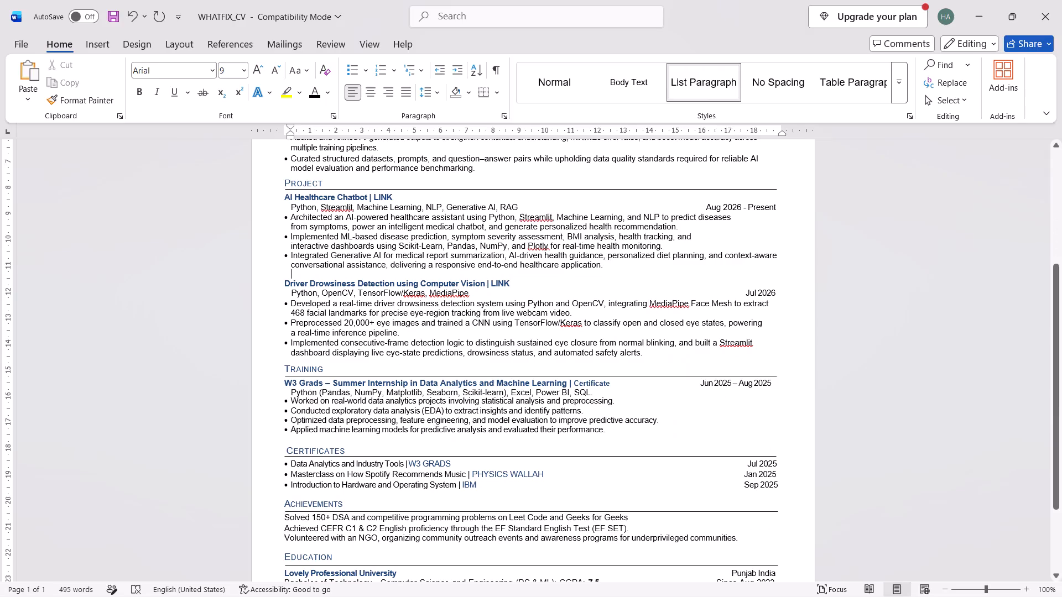
left_click(345, 510)
scroll(345, 510, "down", 4)
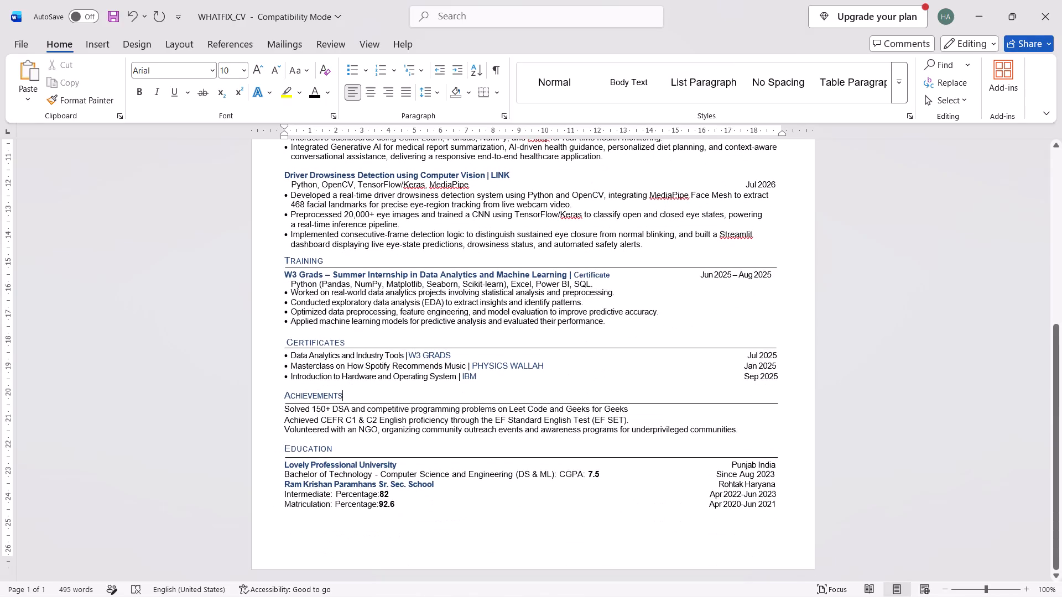
scroll(345, 510, "up", 2)
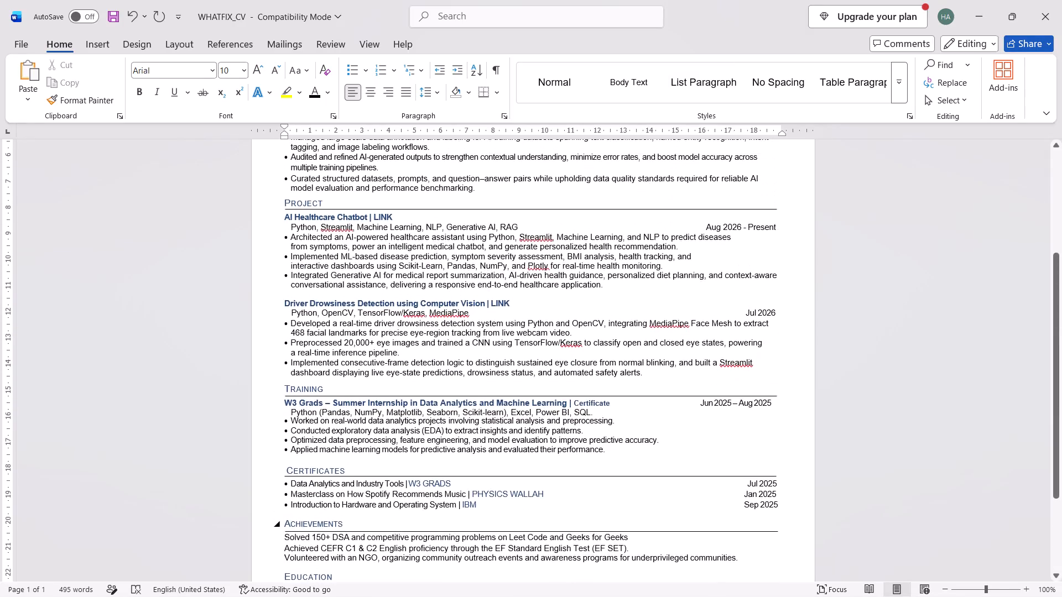
scroll(345, 510, "down", 3, "ctrl")
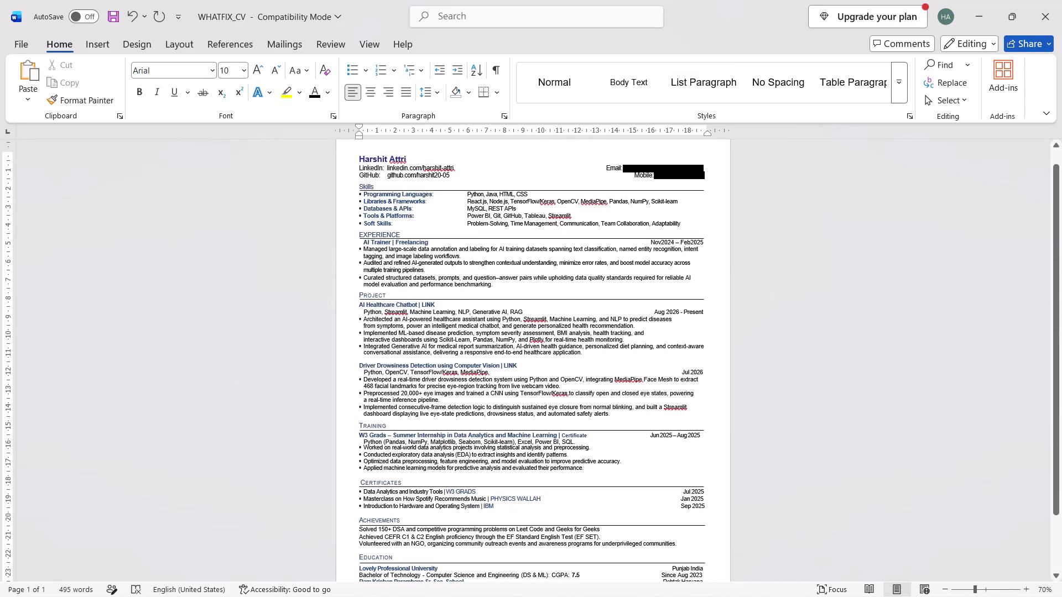
scroll(610, 506, "up", 1, "ctrl")
scroll(610, 506, "down", 1, "ctrl")
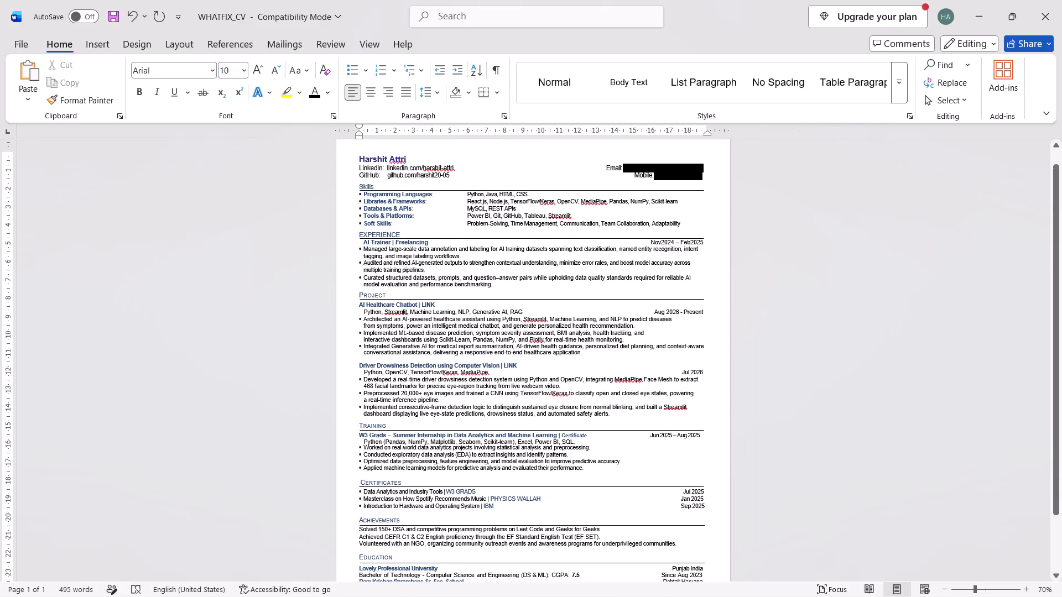
scroll(636, 476, "up", 1)
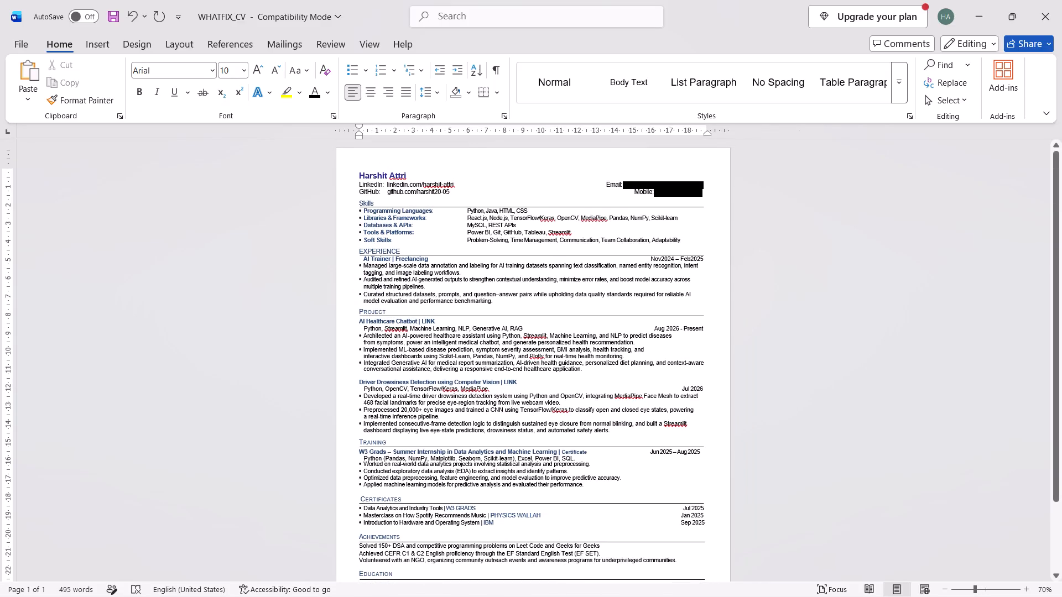
scroll(594, 474, "down", 1, "ctrl")
scroll(594, 474, "up", 1, "ctrl")
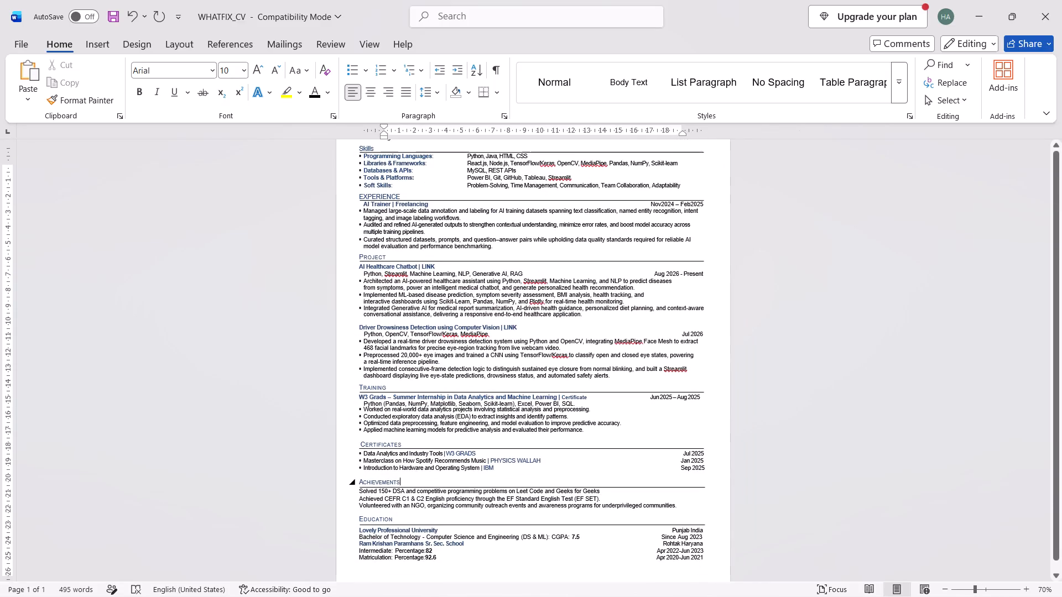
scroll(594, 474, "up", 1)
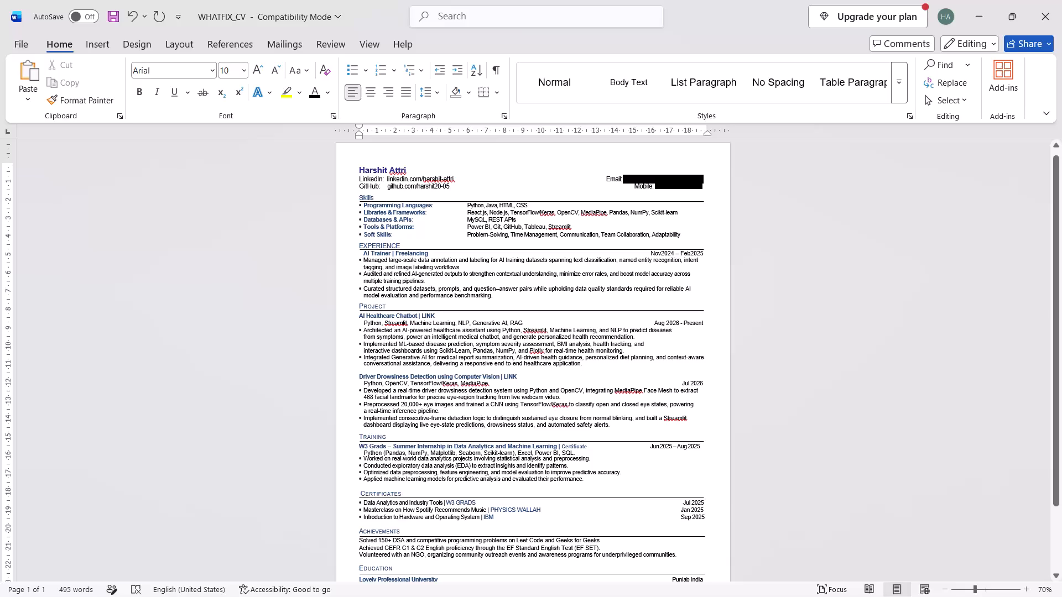
Compare the font, size and style of the header lines, Skills entries and the Skills, EXPERIENCE and Project headings.
left_click(392, 171)
left_click(373, 181)
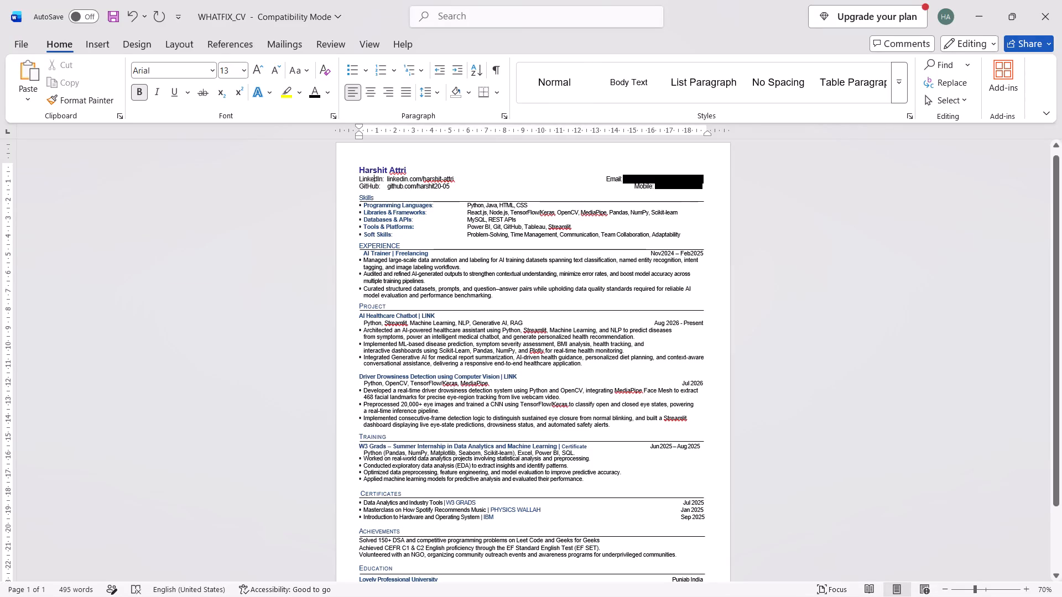
left_click(400, 181)
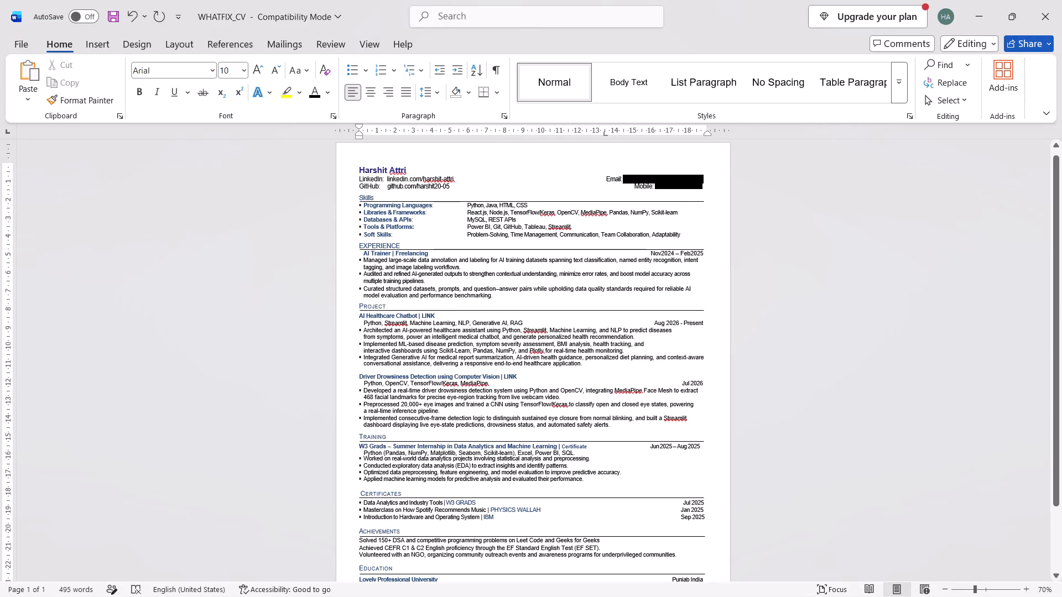
left_click(388, 203)
left_click(480, 205)
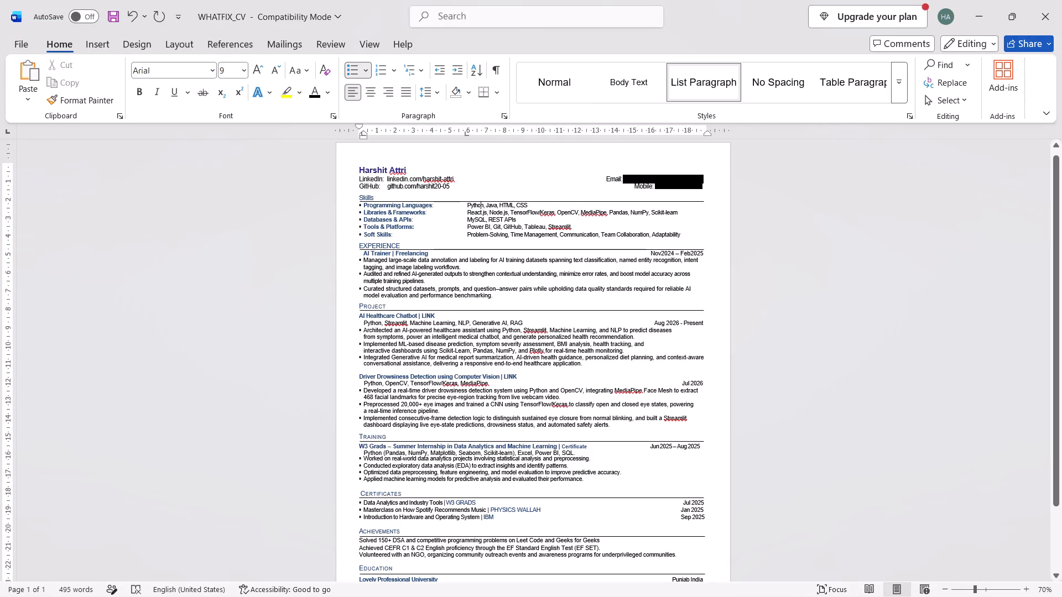
left_click(375, 197)
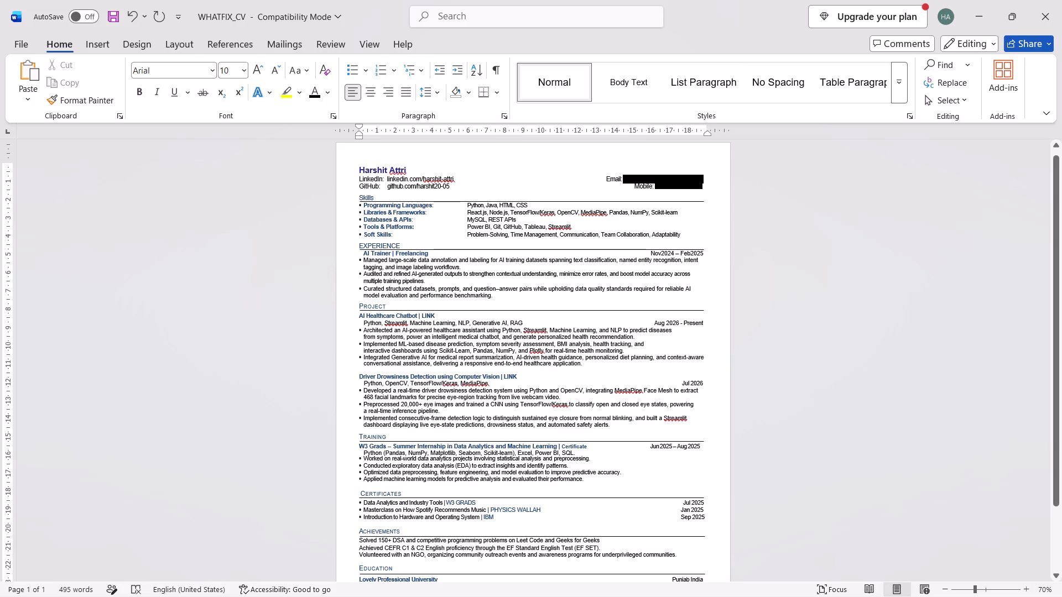
left_click(402, 243)
left_click(386, 303)
left_click(381, 243)
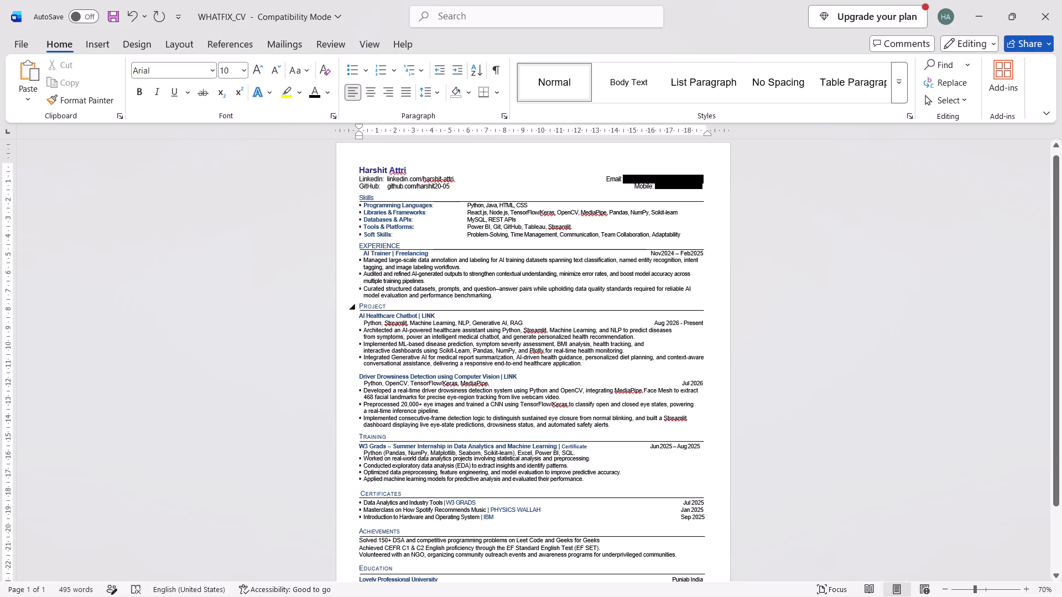
left_click(372, 308)
scroll(372, 308, "down", 1)
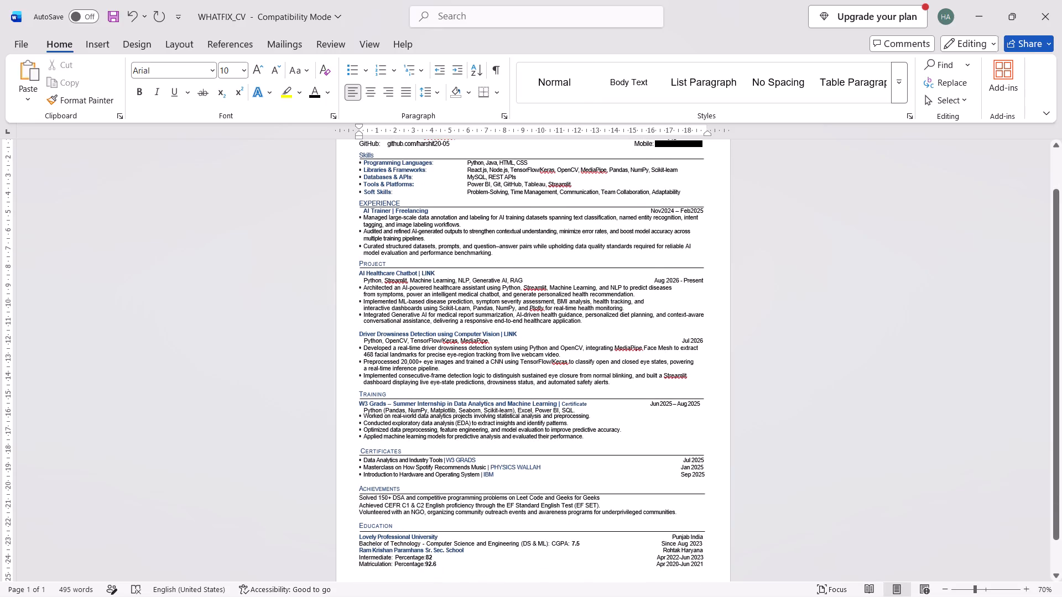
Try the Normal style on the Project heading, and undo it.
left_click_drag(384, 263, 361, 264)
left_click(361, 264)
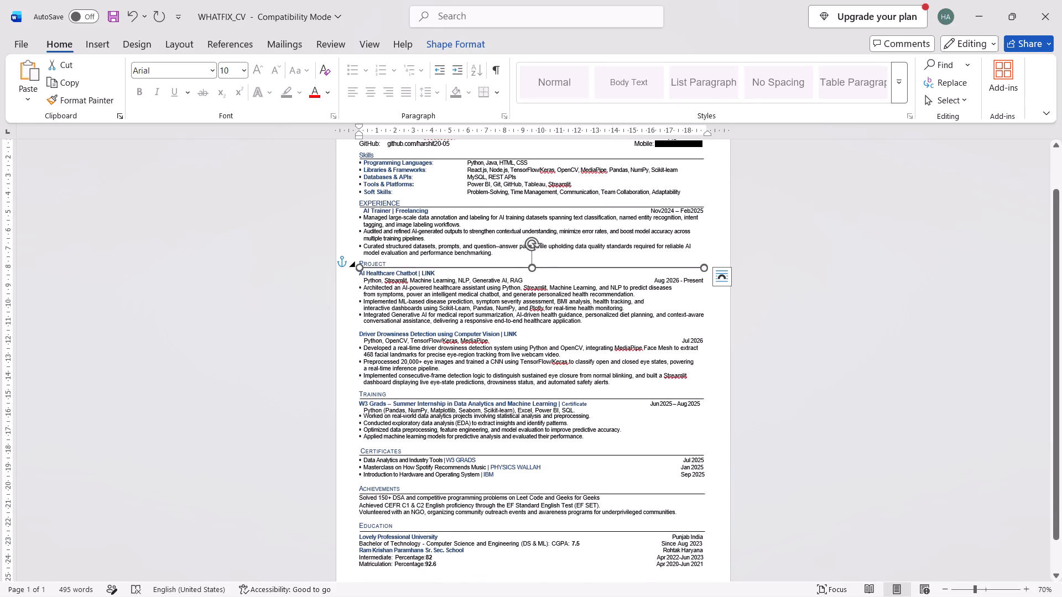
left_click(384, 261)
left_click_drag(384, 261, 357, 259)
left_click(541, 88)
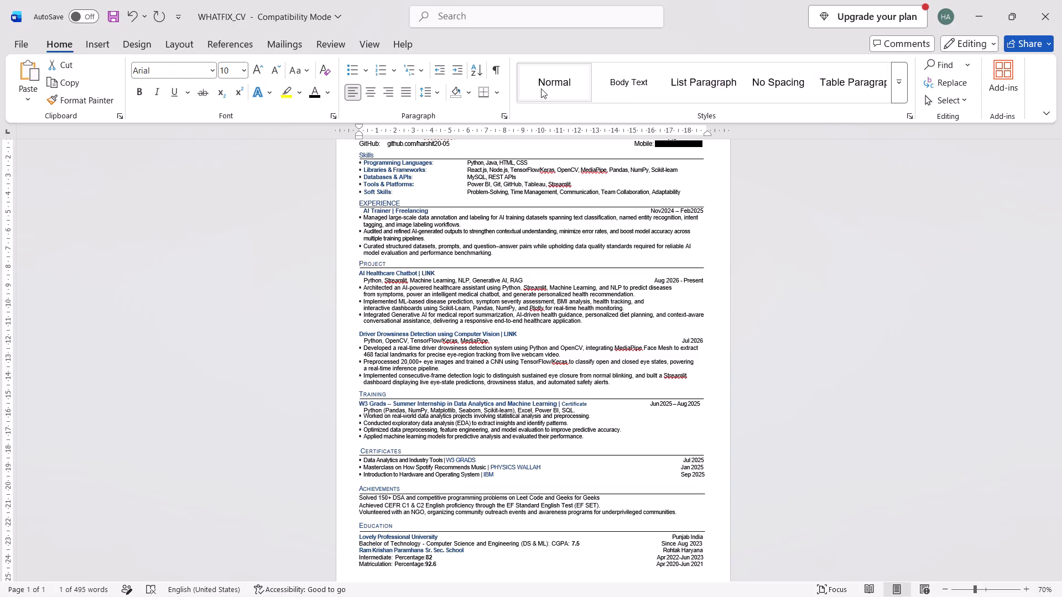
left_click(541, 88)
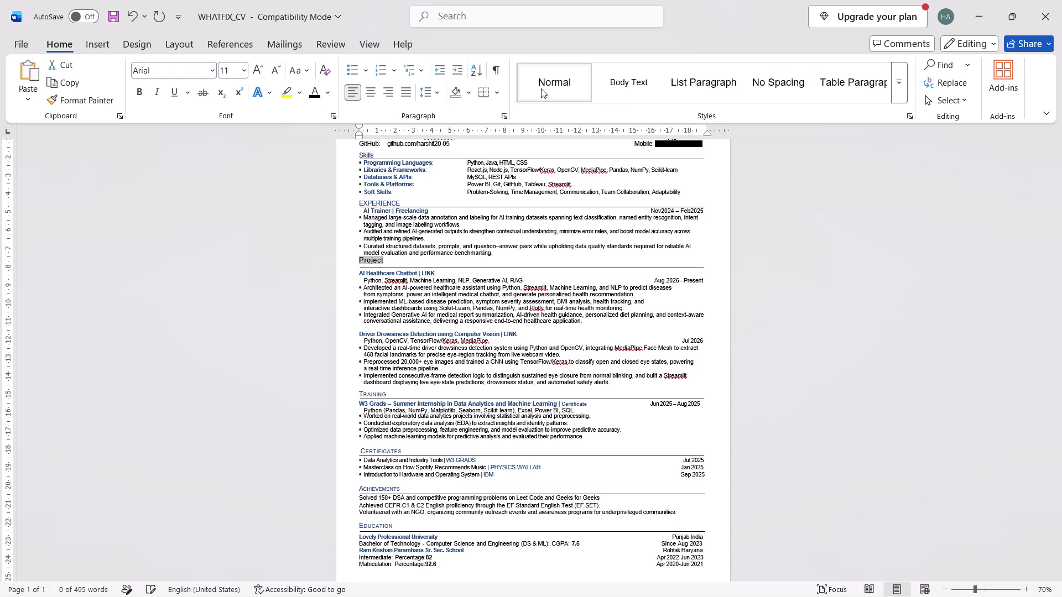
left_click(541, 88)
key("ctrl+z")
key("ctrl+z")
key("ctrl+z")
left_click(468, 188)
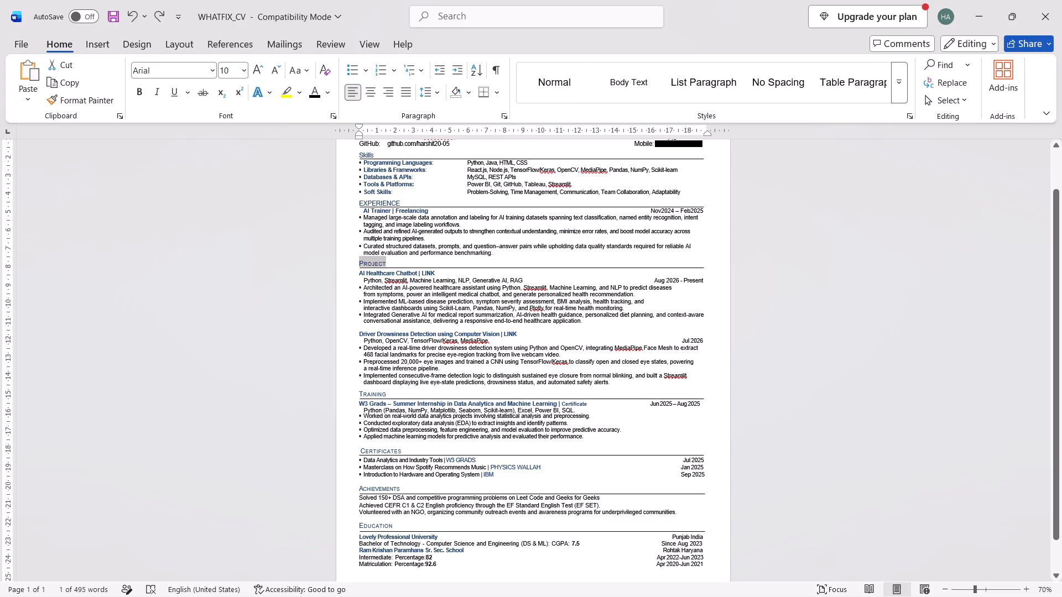
Compare the font, size and style of the AI Healthcare Chatbot and Driver Drowsiness Detection project titles.
scroll(392, 303, "down", 1)
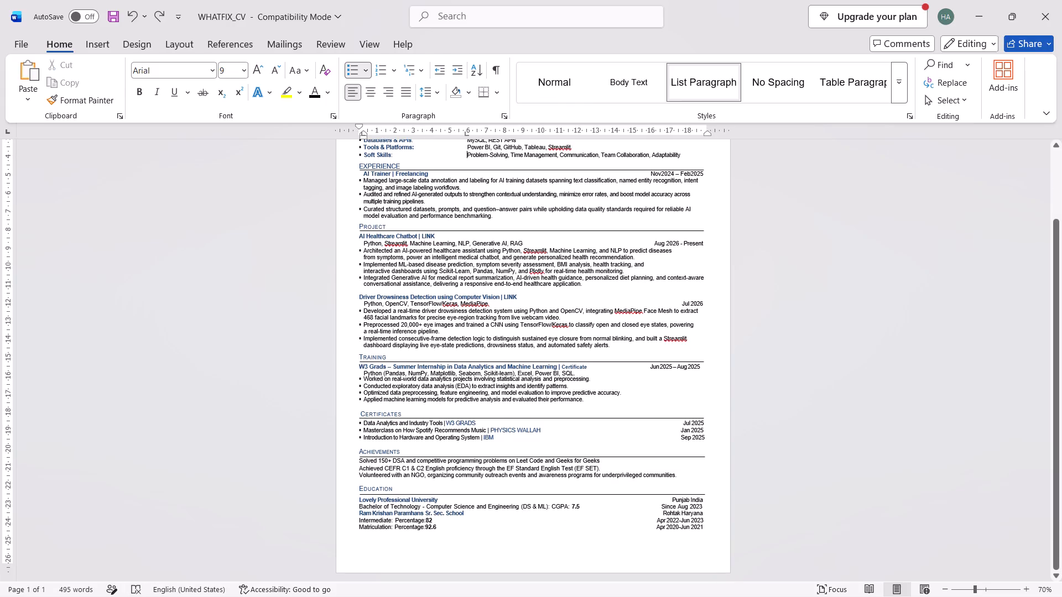
double_click(408, 237)
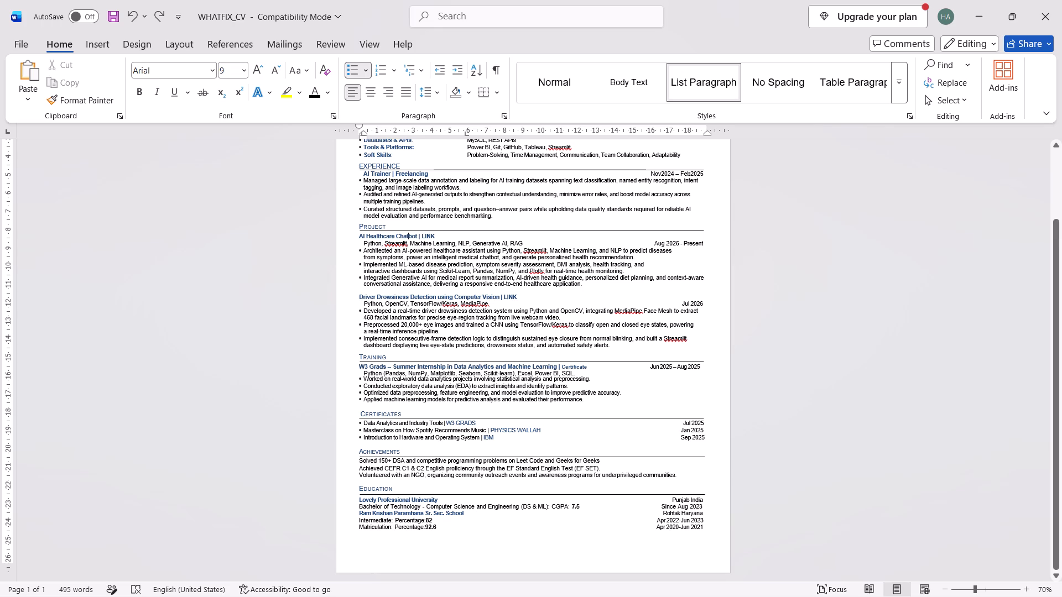
left_click(408, 237)
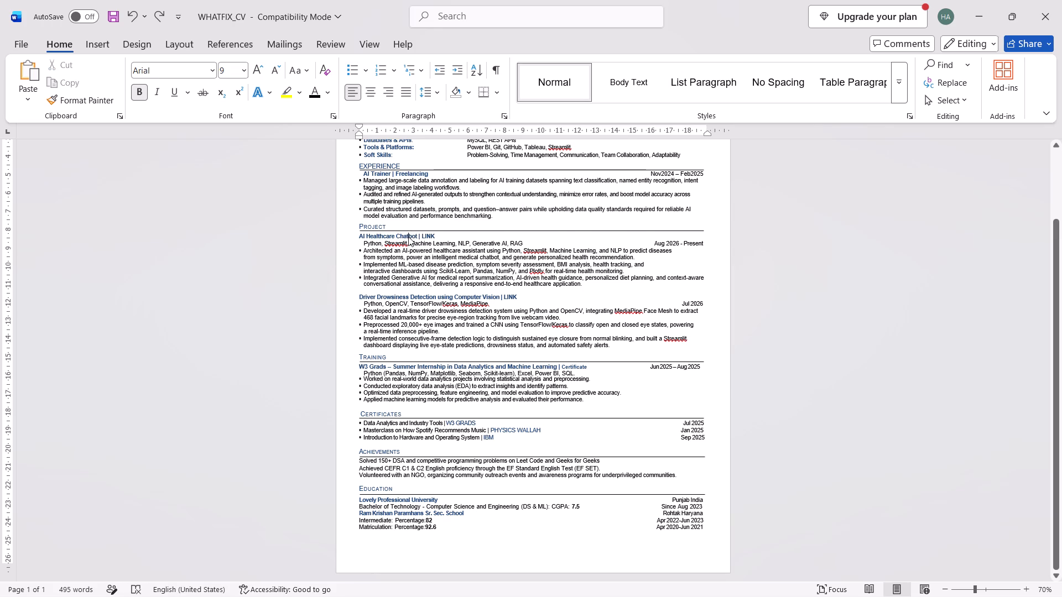
left_click(417, 300)
scroll(436, 286, "down", 1)
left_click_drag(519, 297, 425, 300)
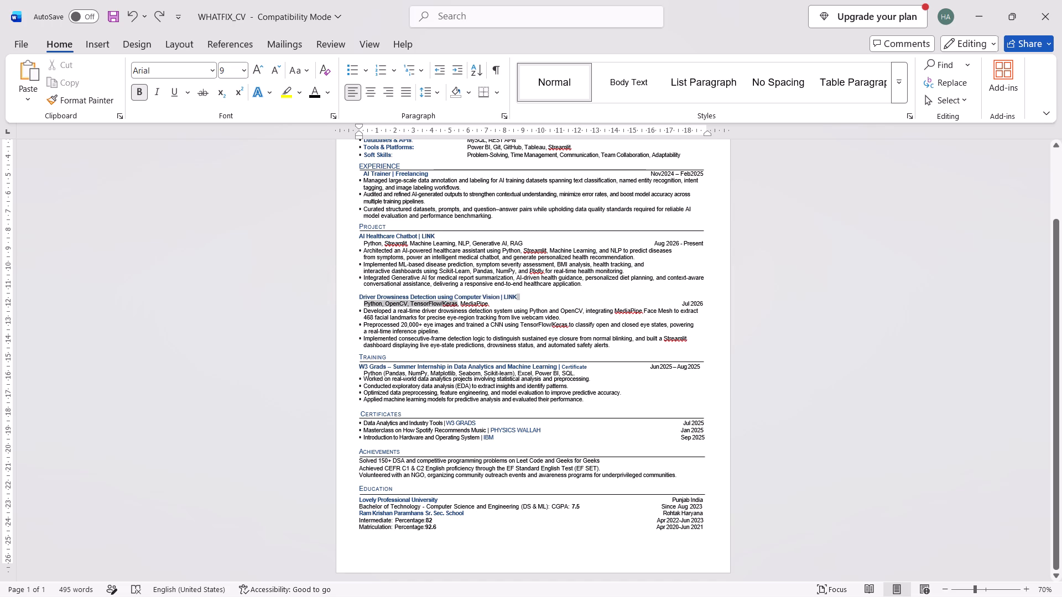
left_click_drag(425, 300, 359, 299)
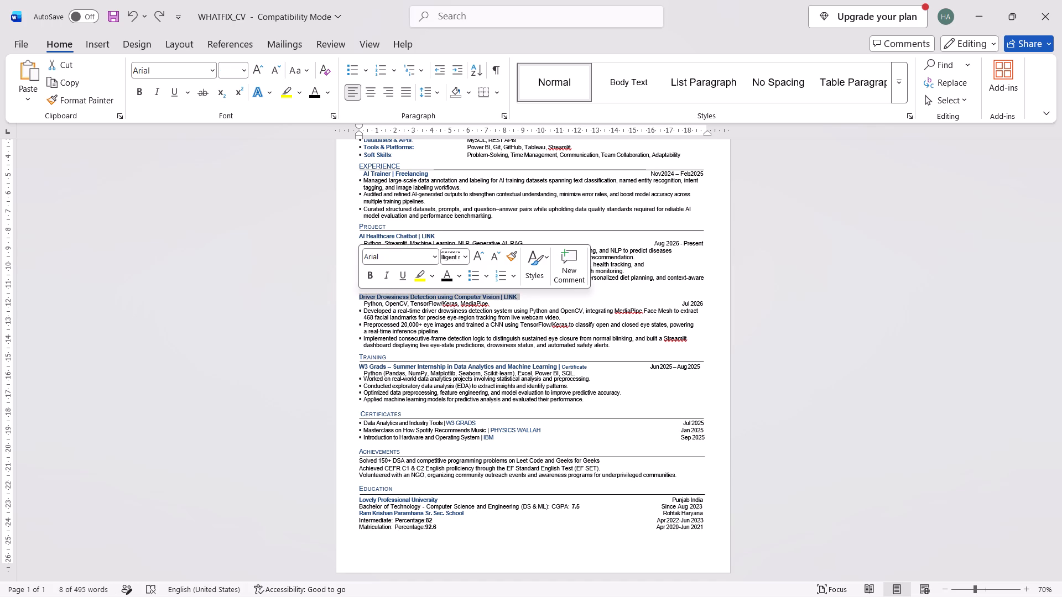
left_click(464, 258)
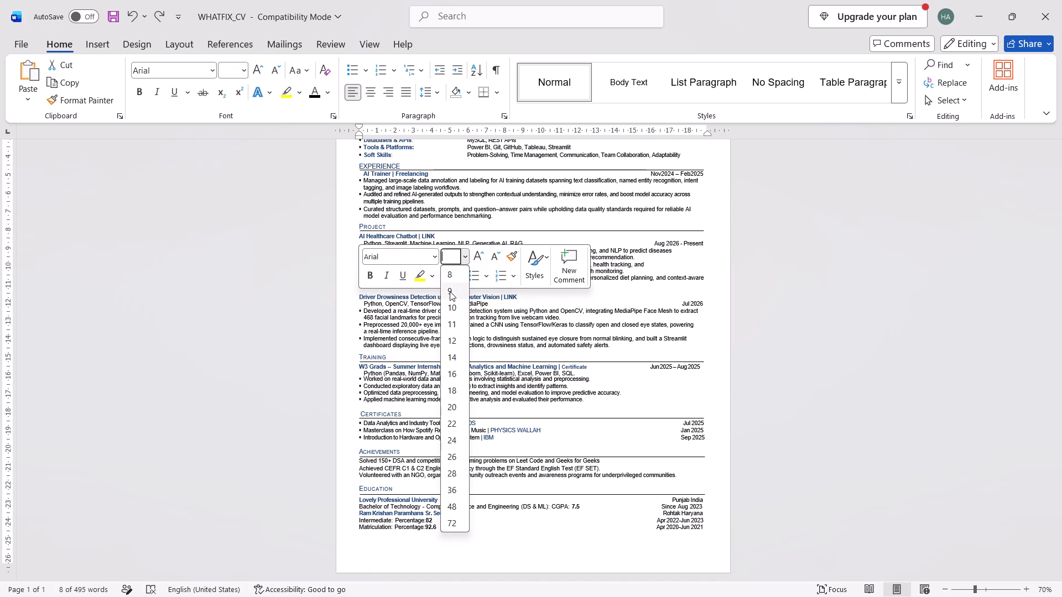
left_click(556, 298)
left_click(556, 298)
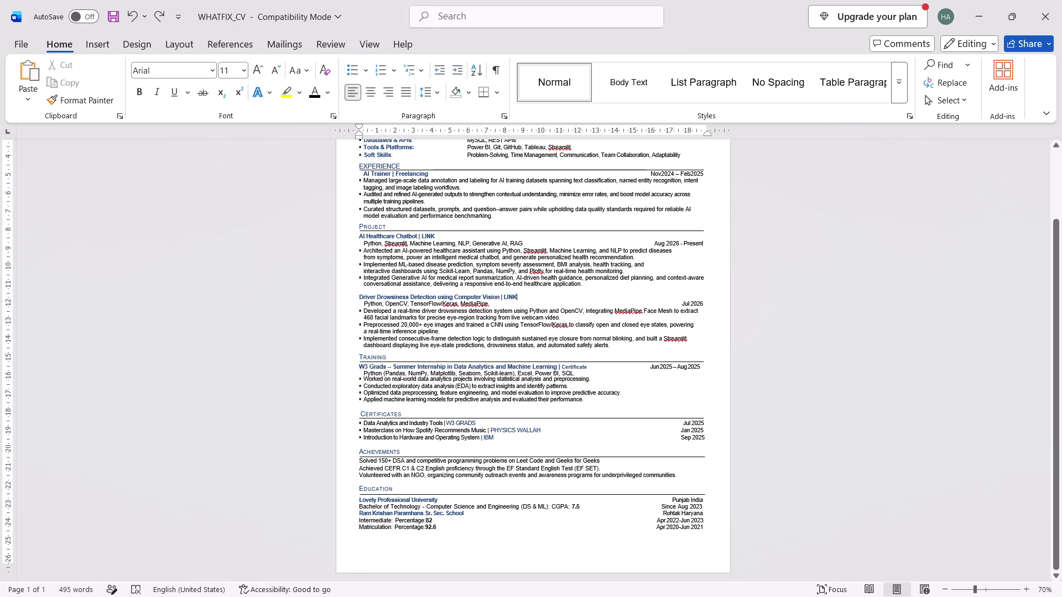
Compare the font, size and style of the Driver Drowsiness Detection title, the Training heading, title and bullets, and the Achievements heading.
left_click(408, 294)
left_click(420, 366)
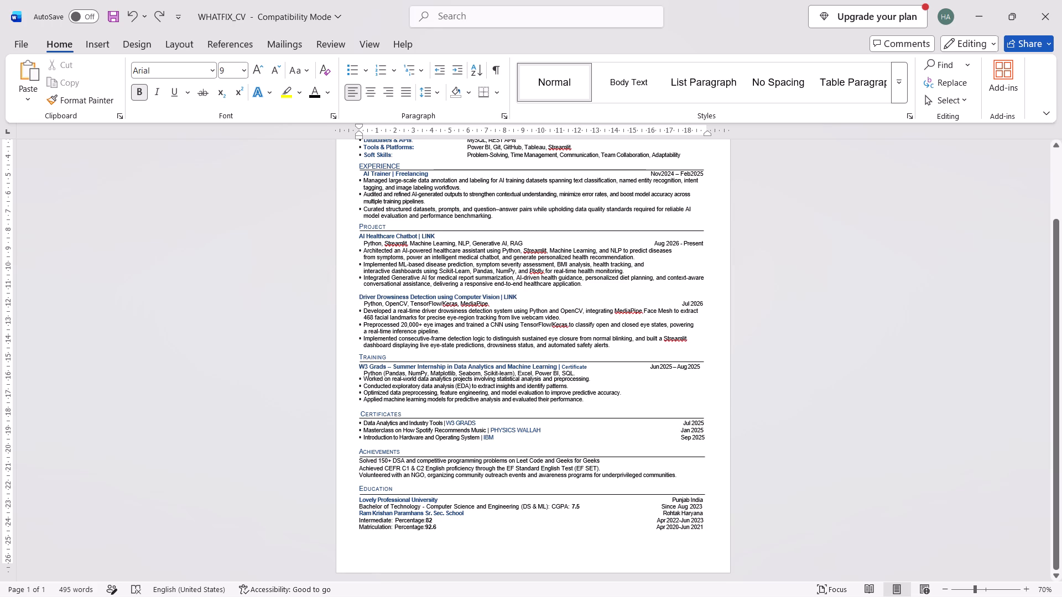
left_click(405, 359)
left_click(394, 389)
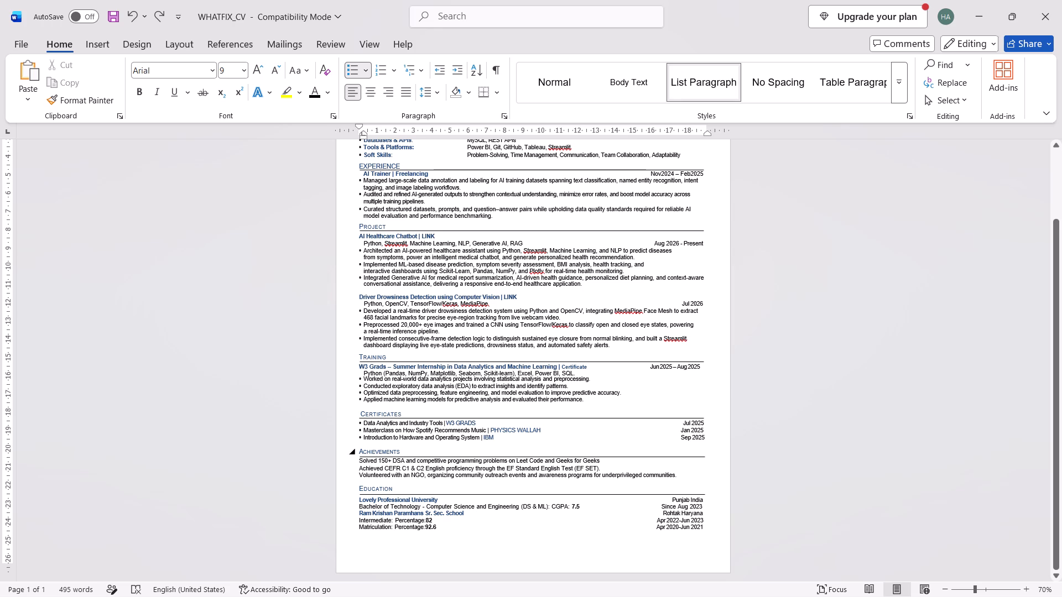
left_click(420, 441)
scroll(447, 509, "up", 1)
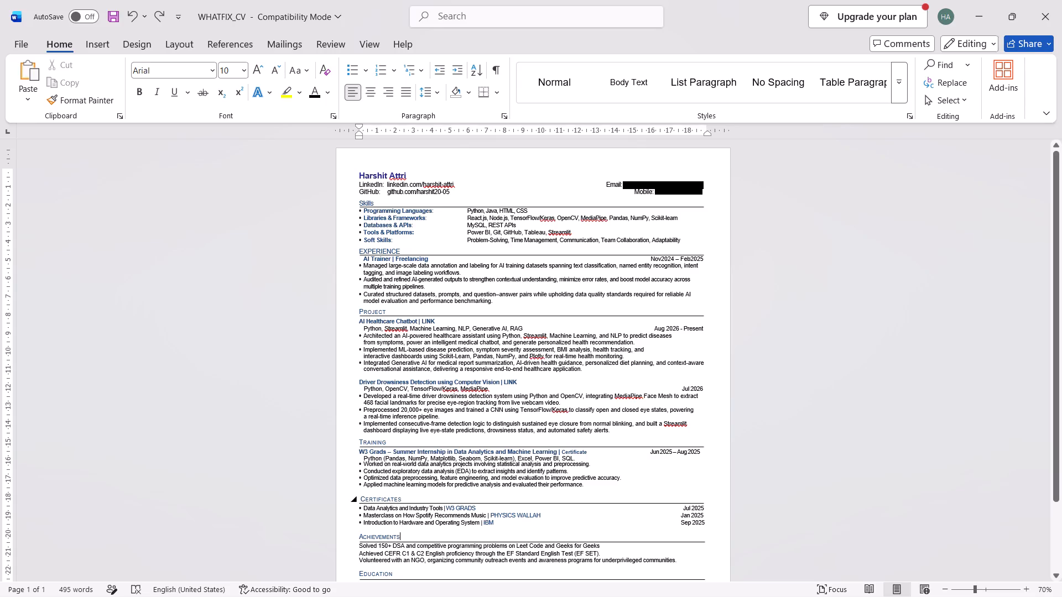
Search the system for the Kuro app and launch it.
key("k")
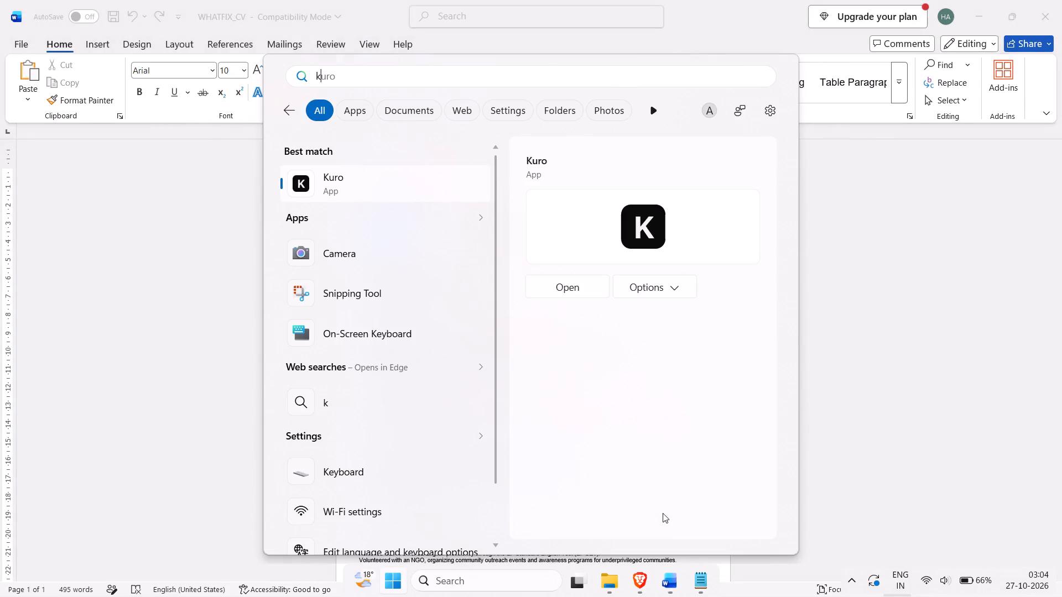
key("Return")
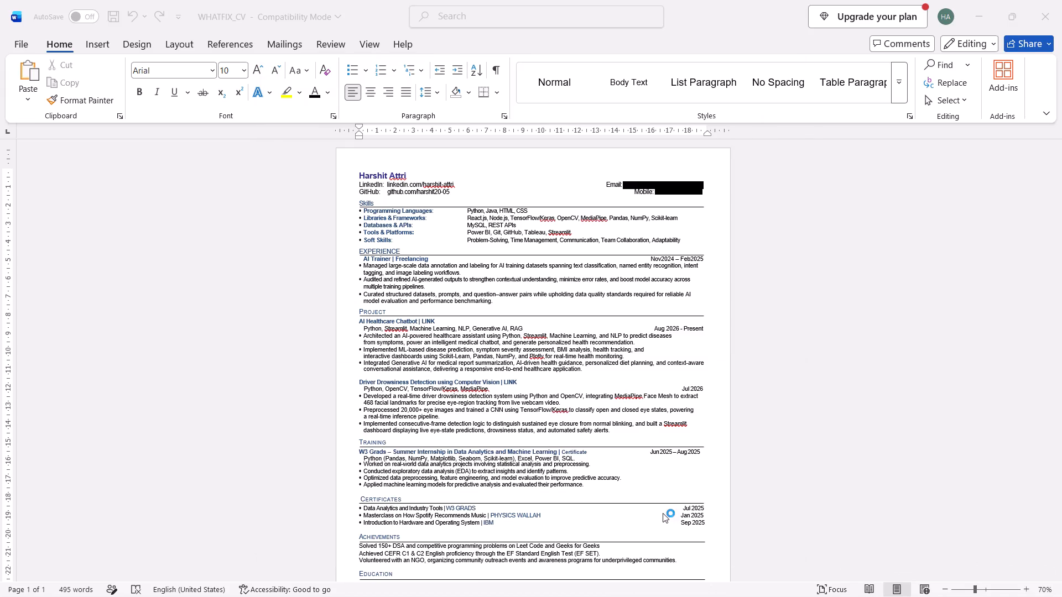
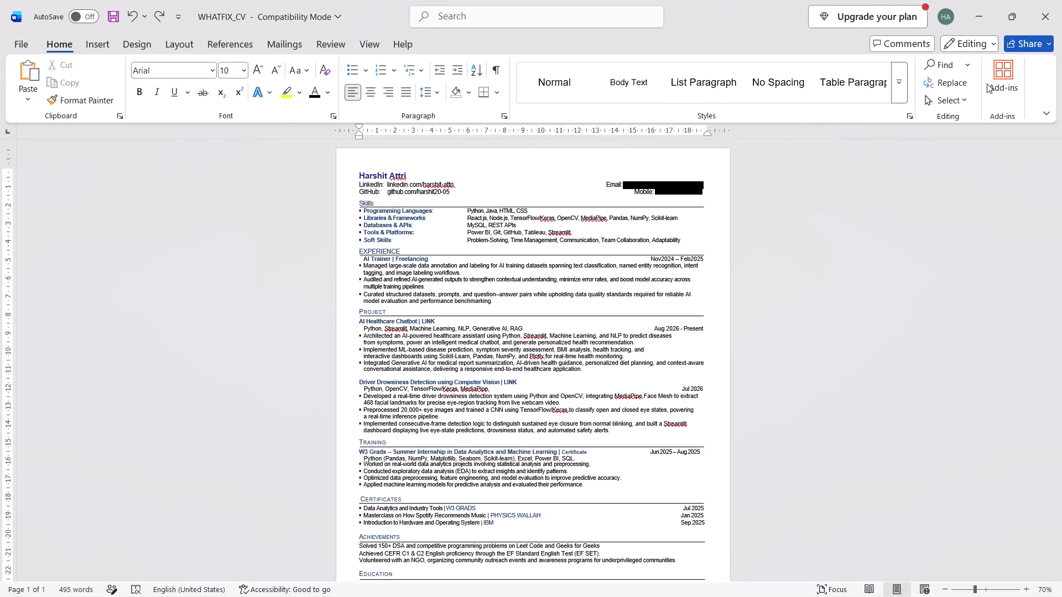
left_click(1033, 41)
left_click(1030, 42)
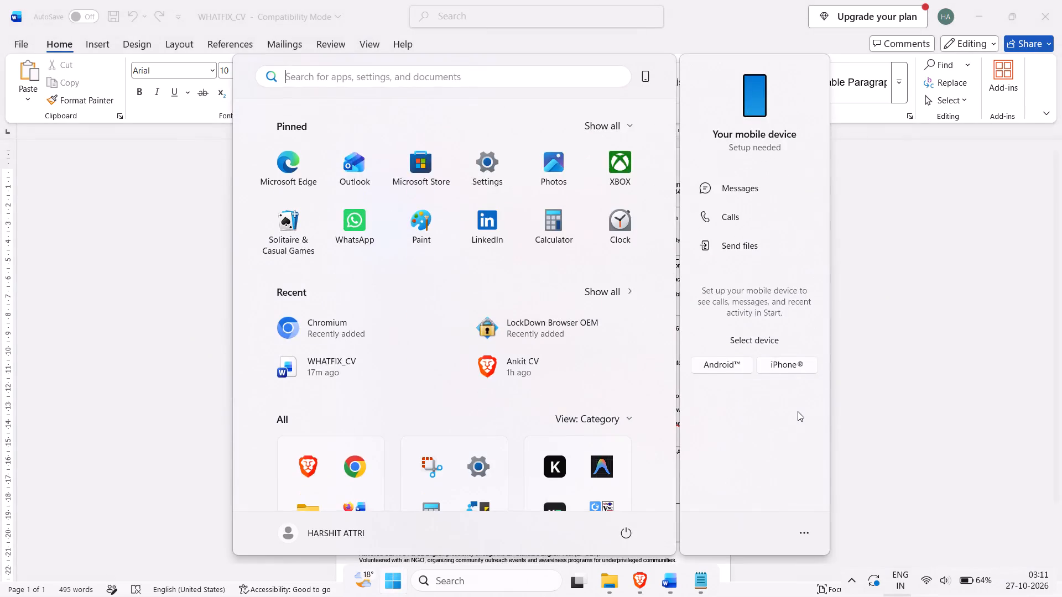
Search the system for Radmin VPN, launch it and remove UTKARSH-PC from the network.
key("r")
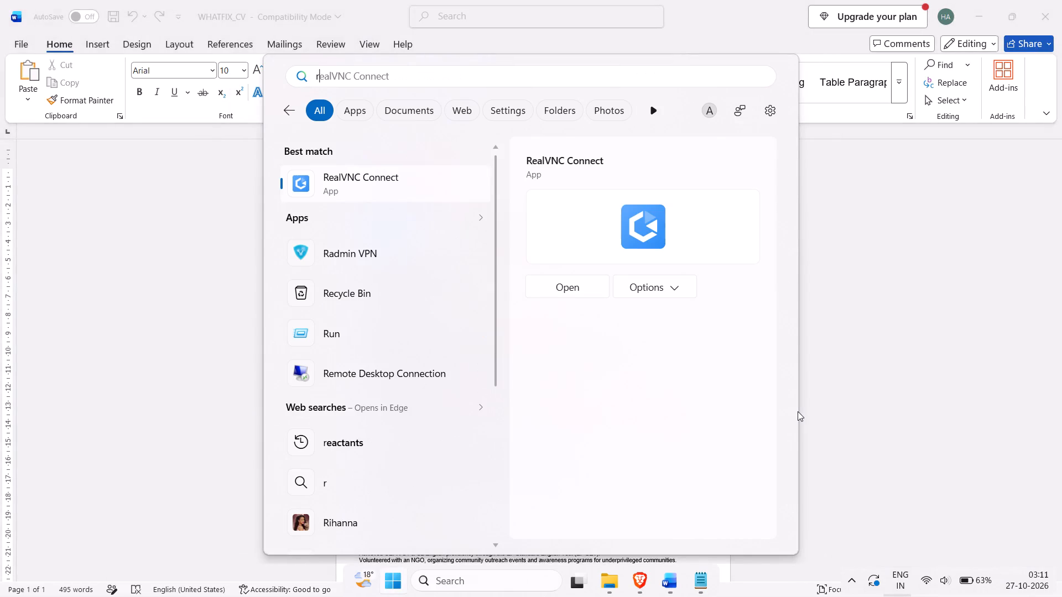
left_click(427, 266)
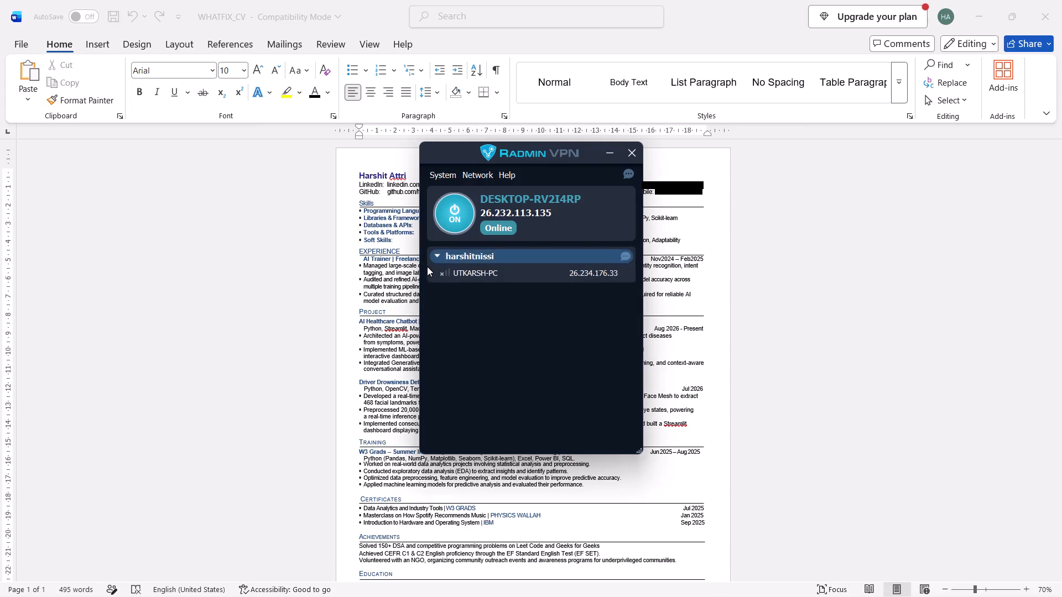
left_click(627, 258)
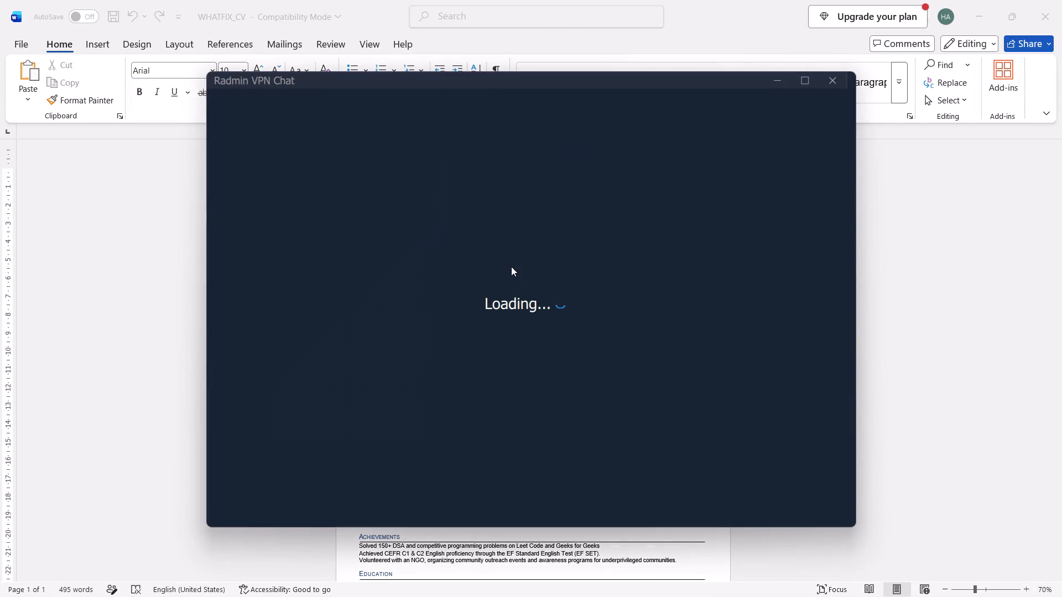
left_click(839, 85)
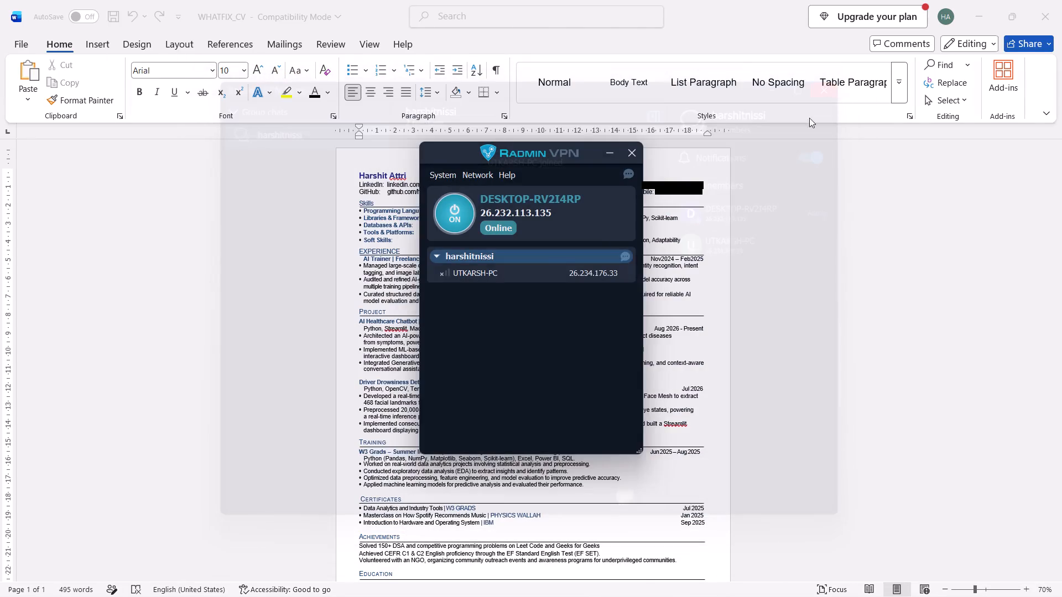
left_click(522, 268)
right_click(522, 268)
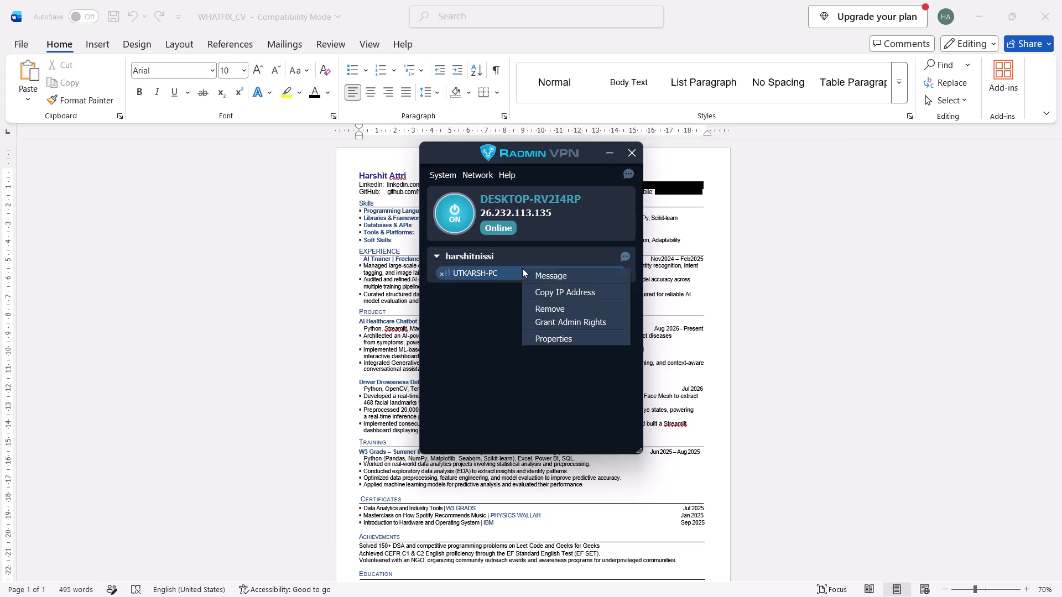
left_click(552, 305)
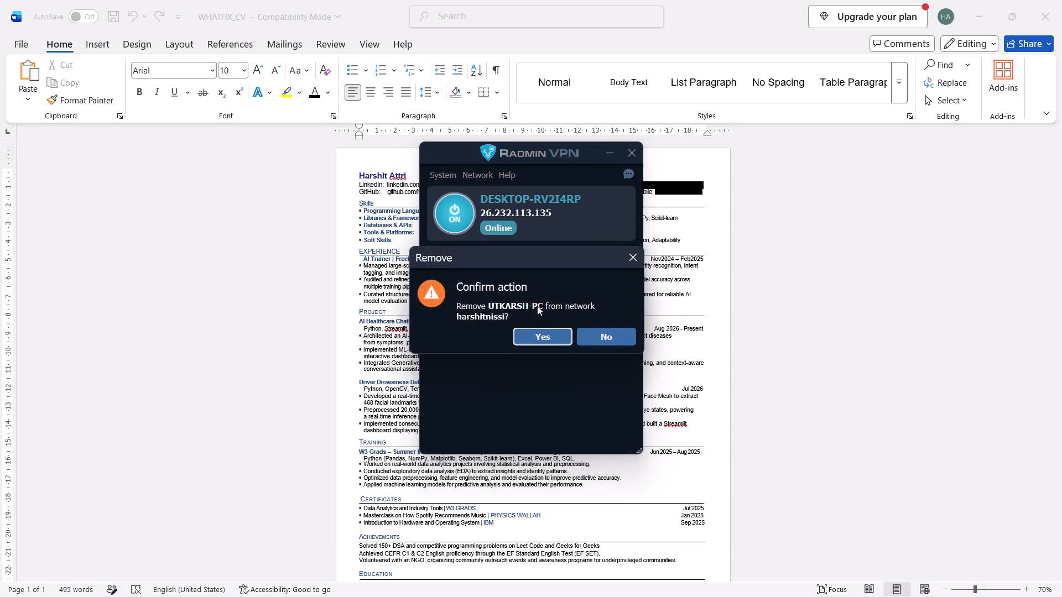
left_click(543, 337)
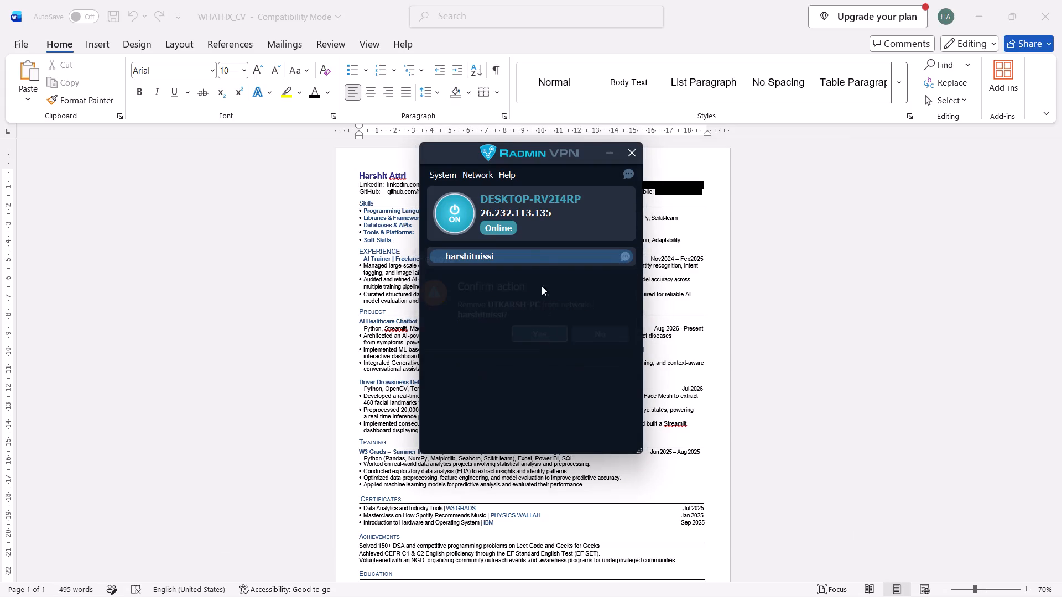
Switch the Radmin VPN connection off and close its window.
left_click(535, 253)
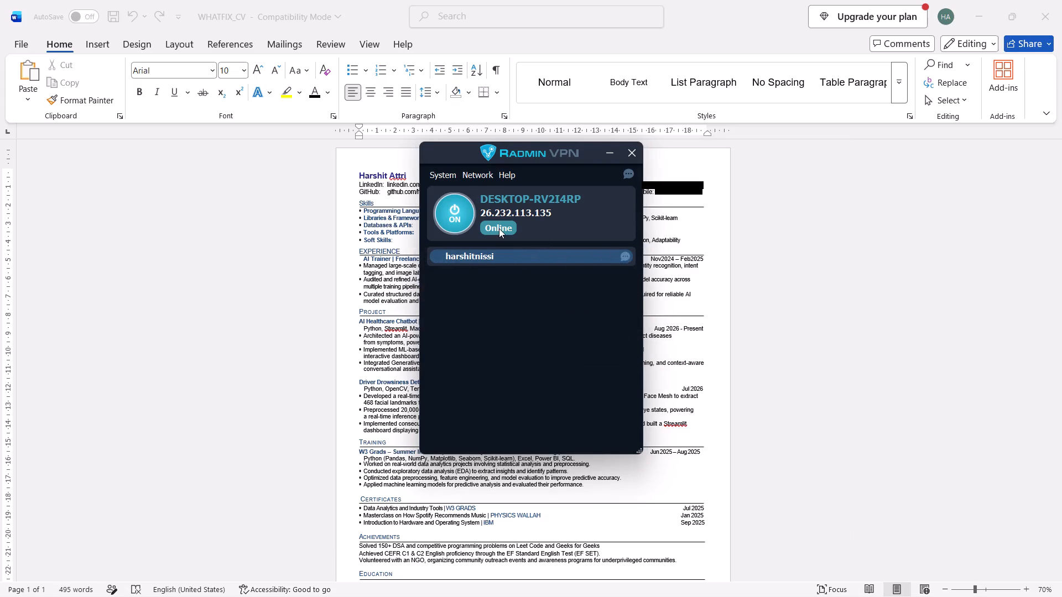
left_click(499, 228)
left_click(466, 211)
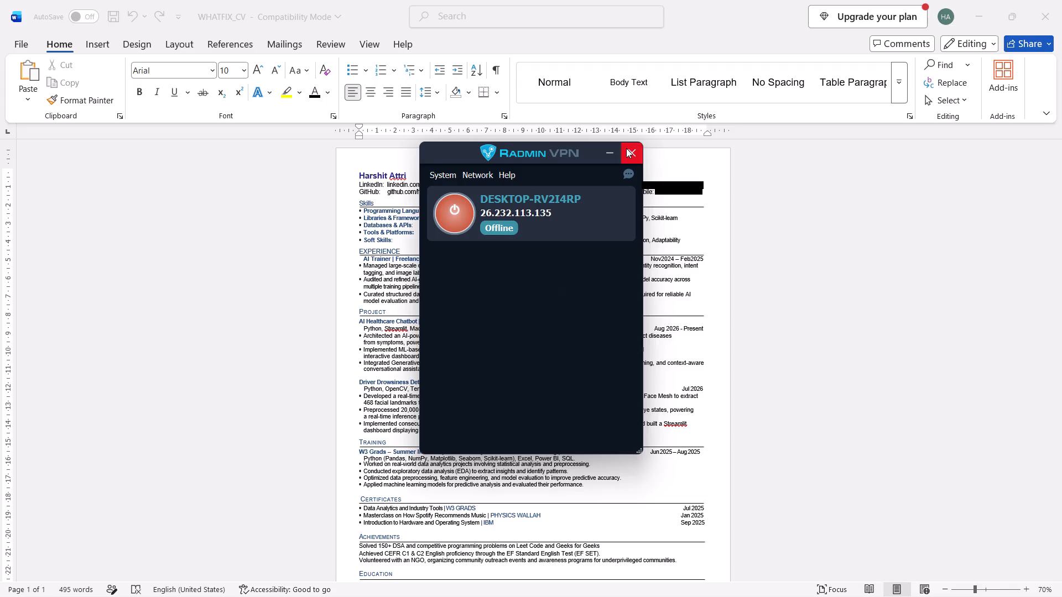
left_click(626, 148)
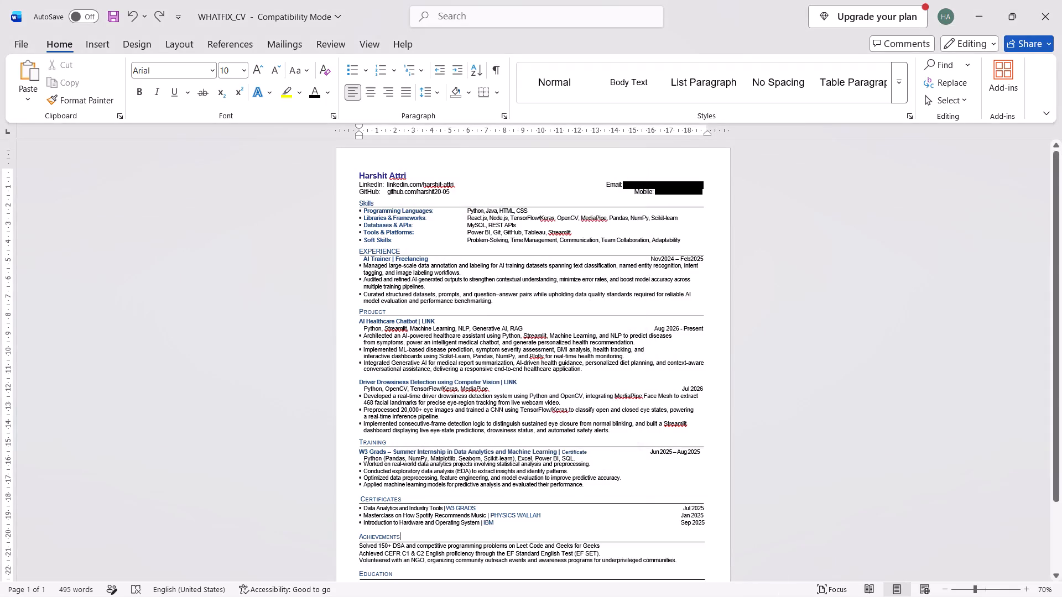
Save a PDF copy of the résumé in the Downloads folder under the file name cvvvv.
left_click(24, 37)
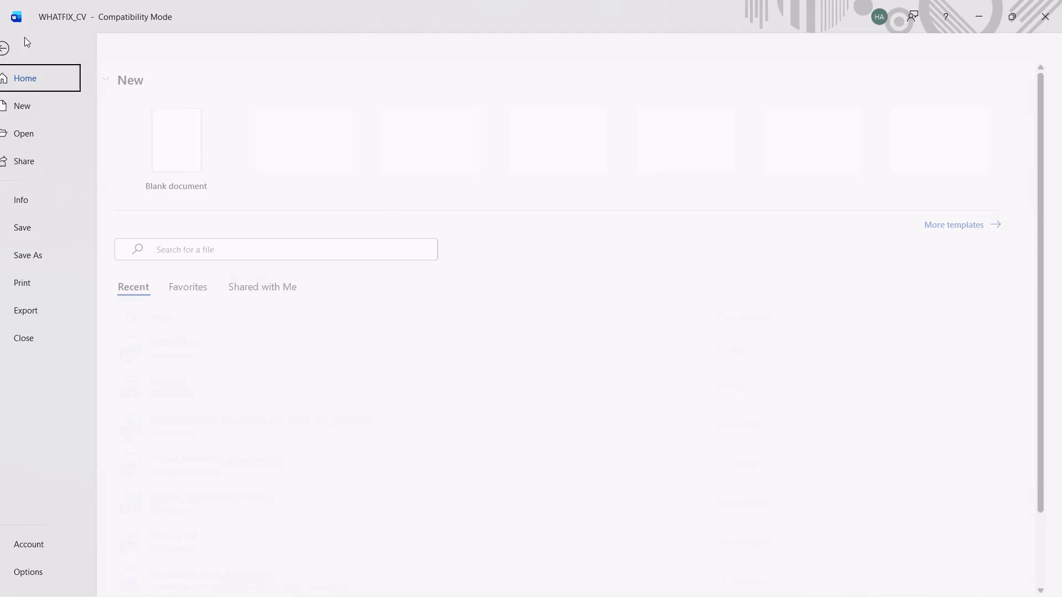
left_click(34, 251)
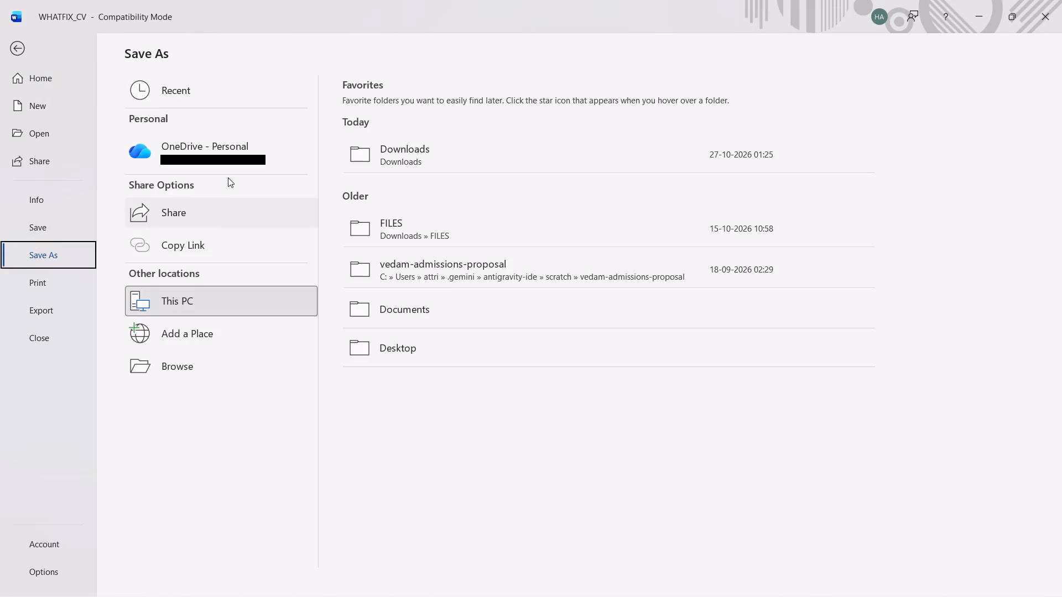
left_click(197, 299)
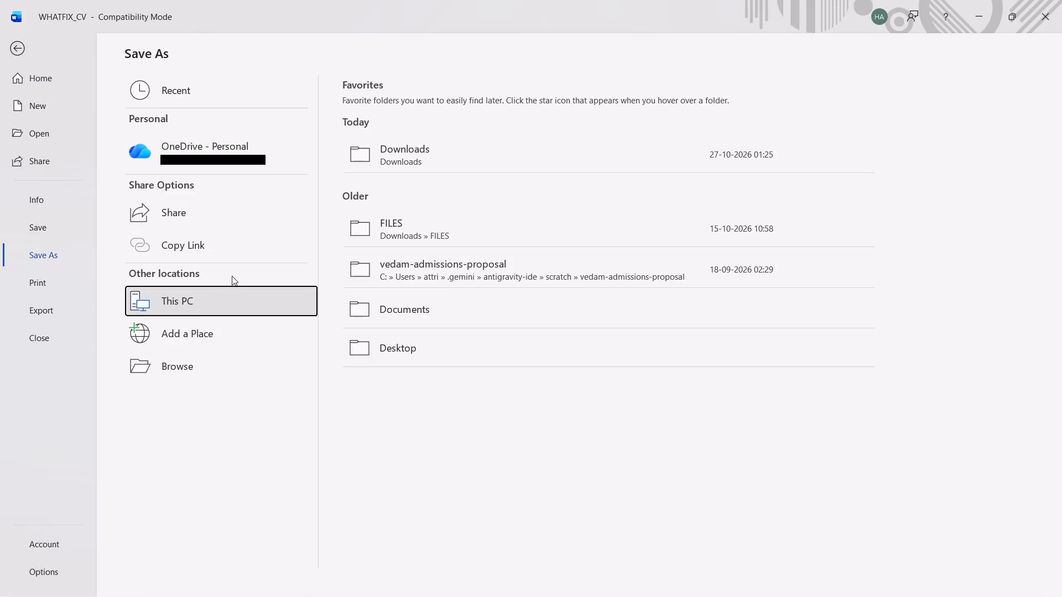
left_click(198, 378)
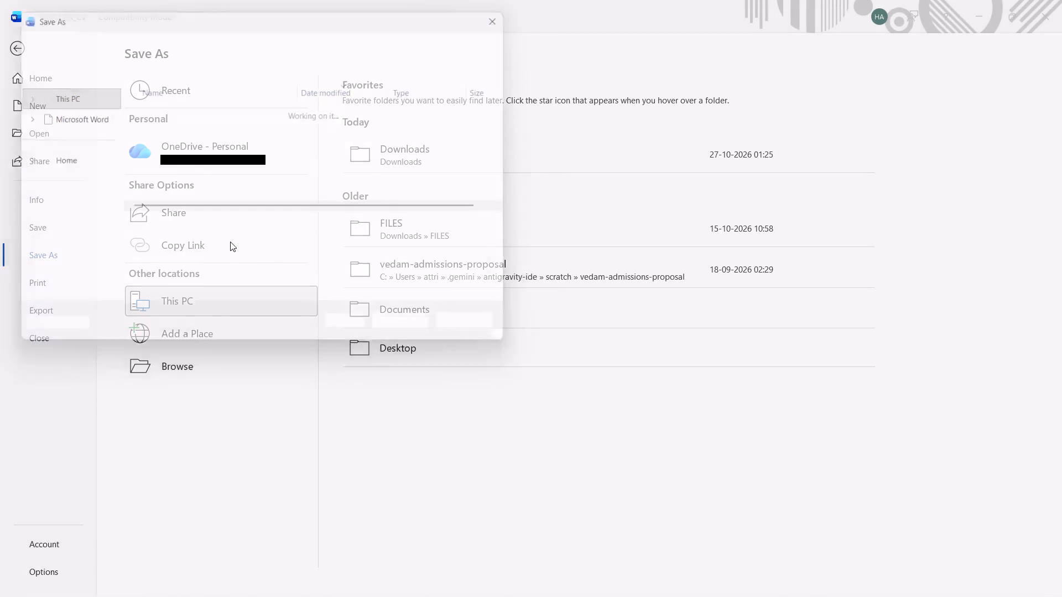
scroll(76, 117, "up", 1)
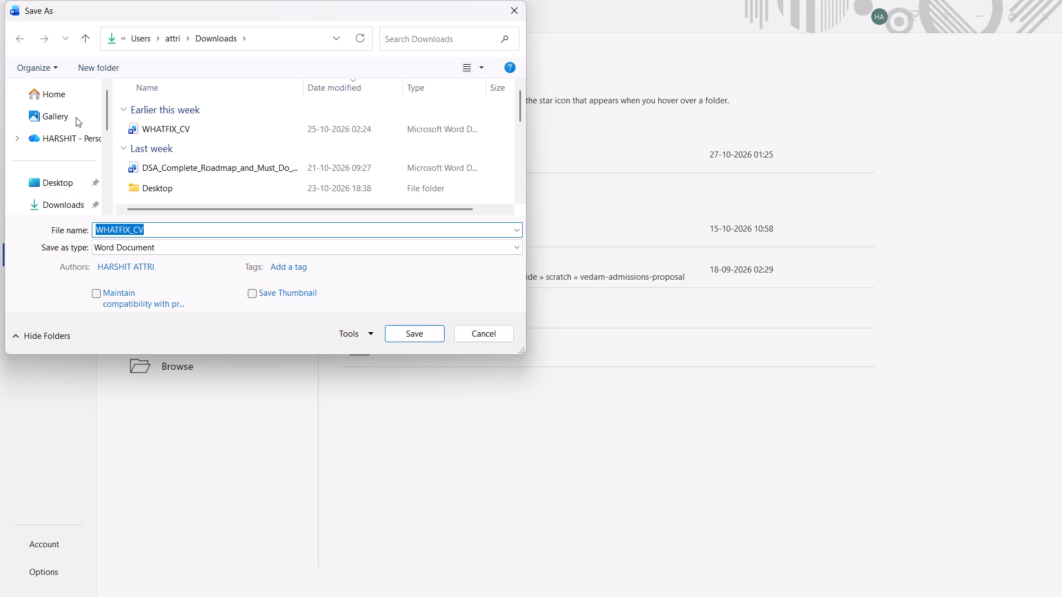
left_click(67, 197)
left_click(169, 248)
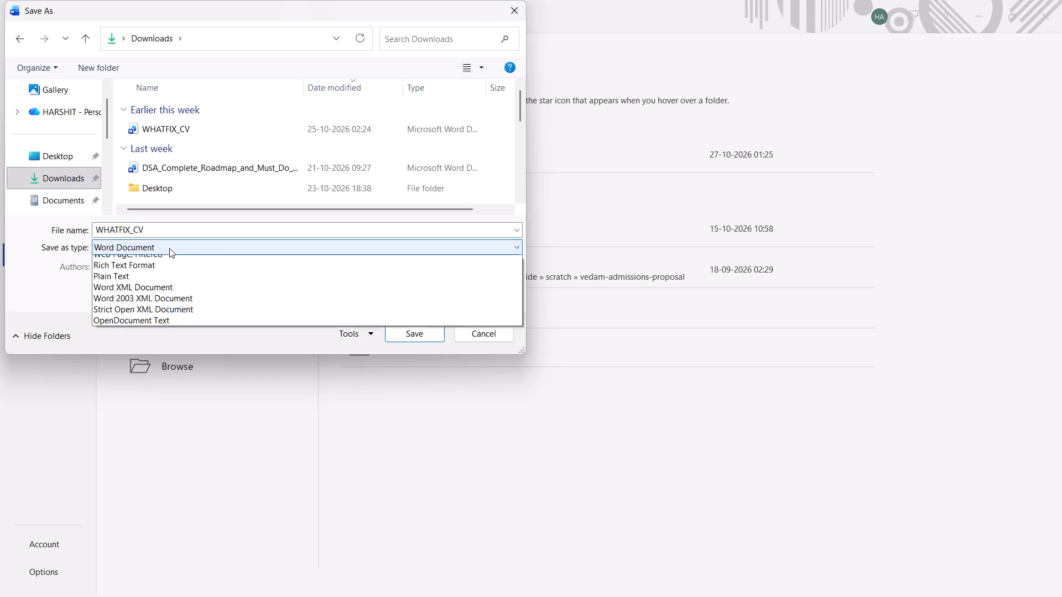
left_click(144, 328)
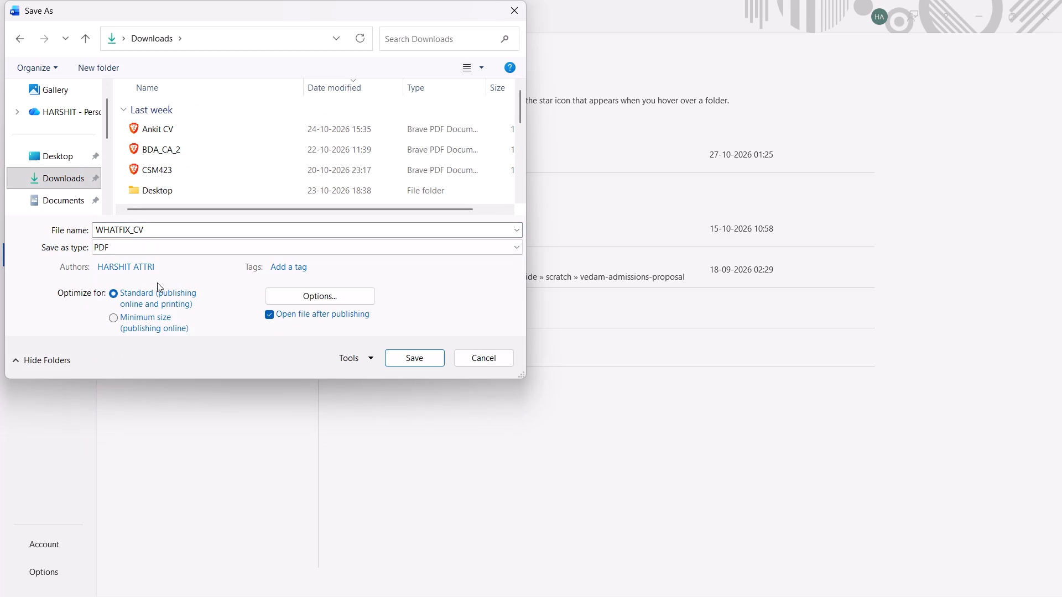
left_click(170, 229)
key("BackSpace")
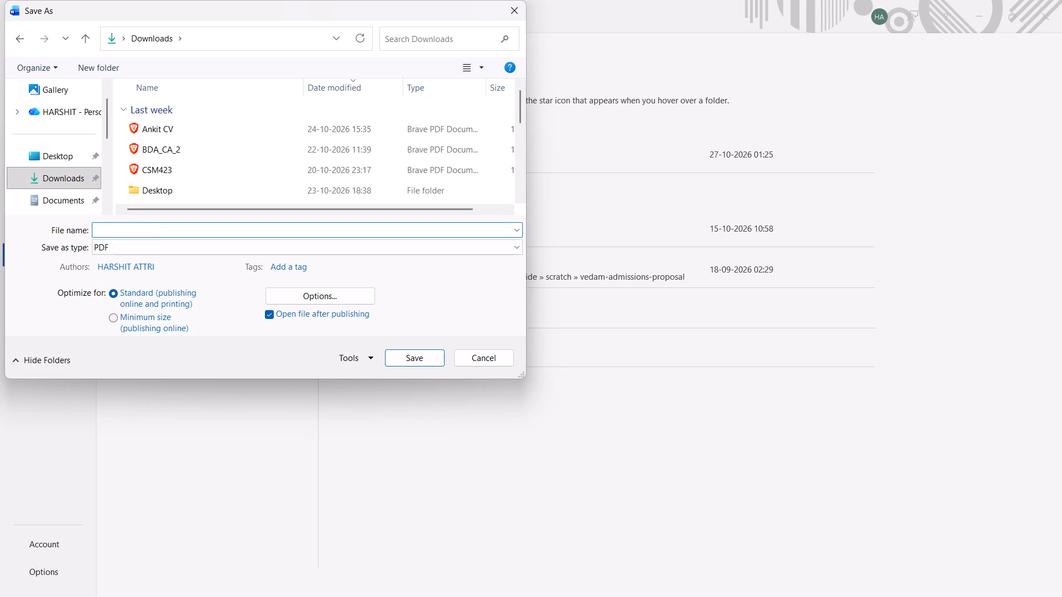
key("c")
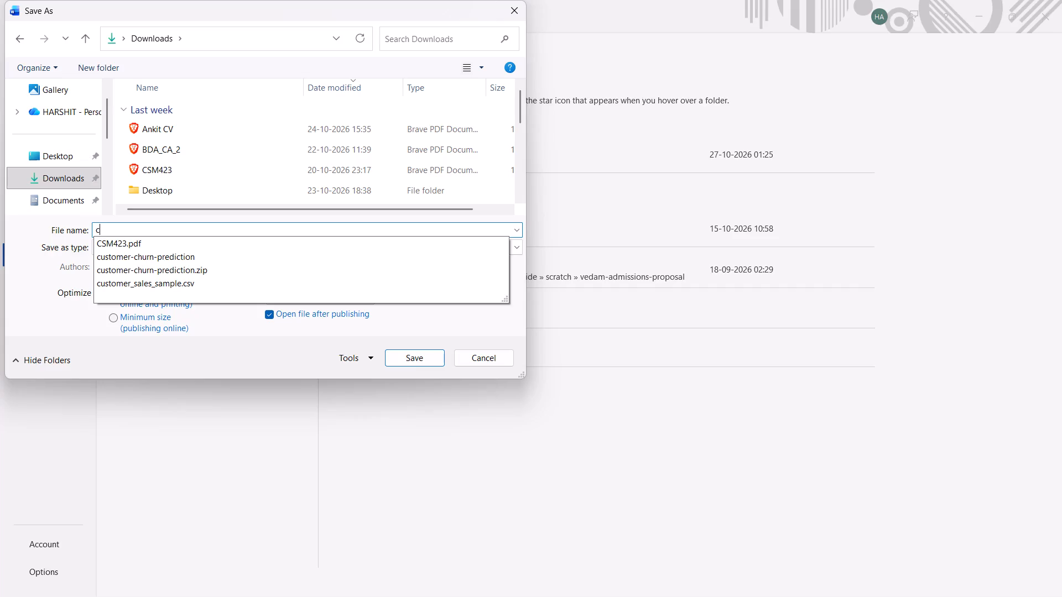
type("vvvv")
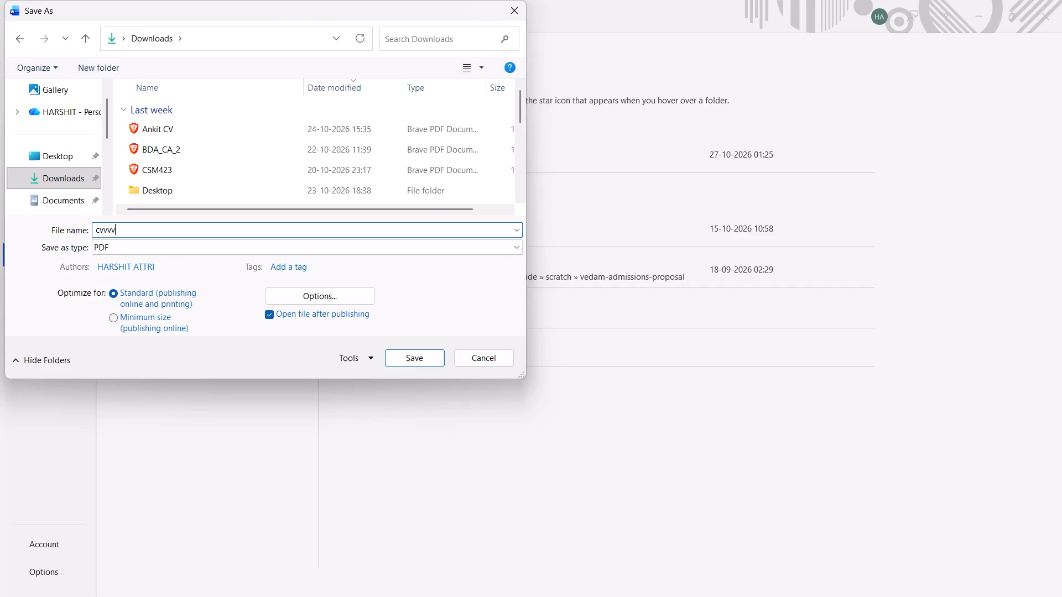
Finish saving the résumé as the PDF cvvvv in Downloads and look over the exported page.
left_click(426, 360)
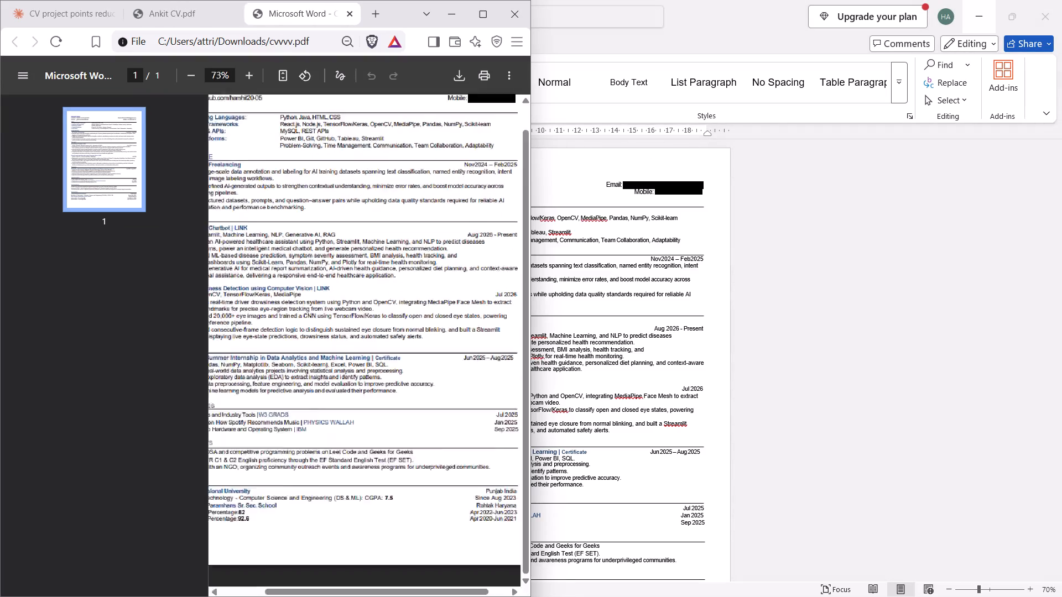
scroll(465, 270, "right", 2)
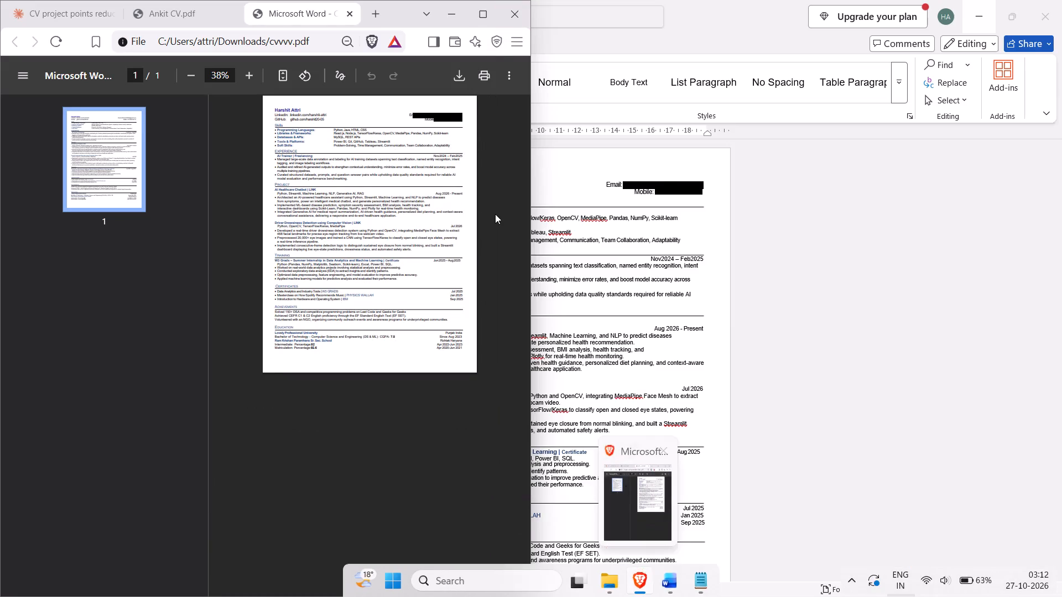
Open a new browser tab and look up a site beginning with "wh".
left_click(376, 4)
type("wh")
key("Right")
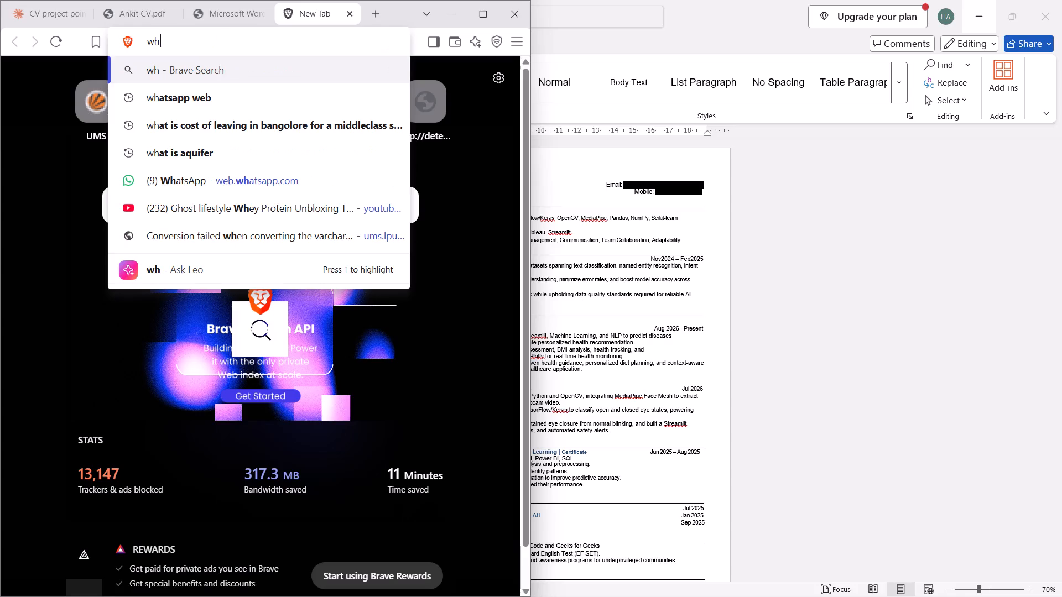